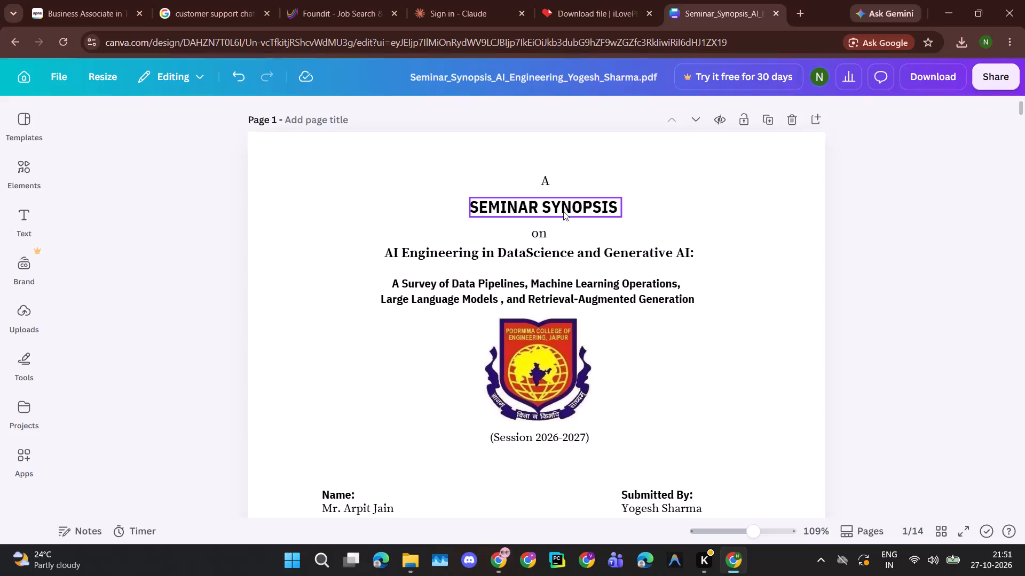
Return to the Canva PDF editor page via the earlier search results and upload the Seminar_Report_AI_Engineering PDF from Downloads.
click(12, 43)
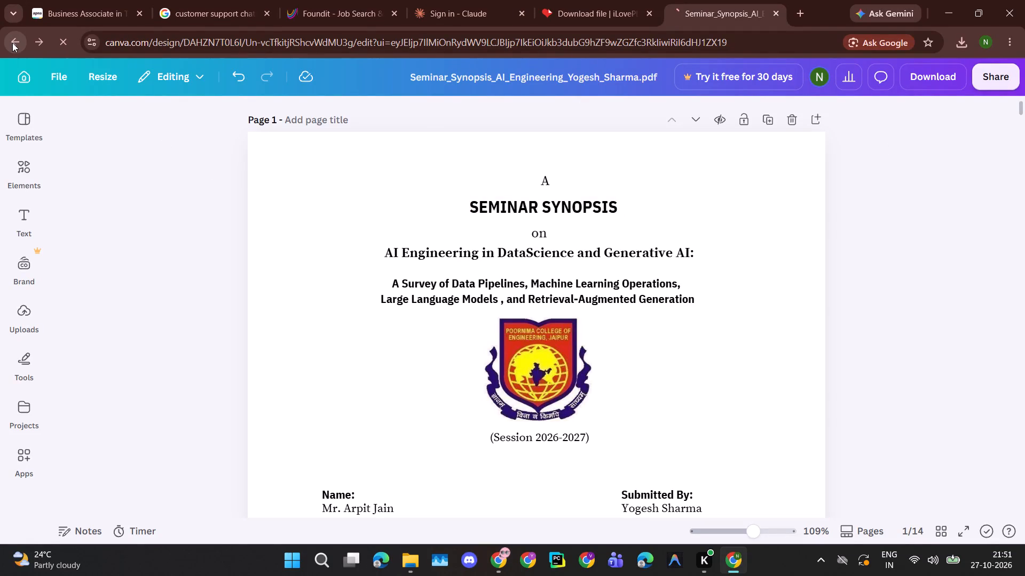
click(12, 43)
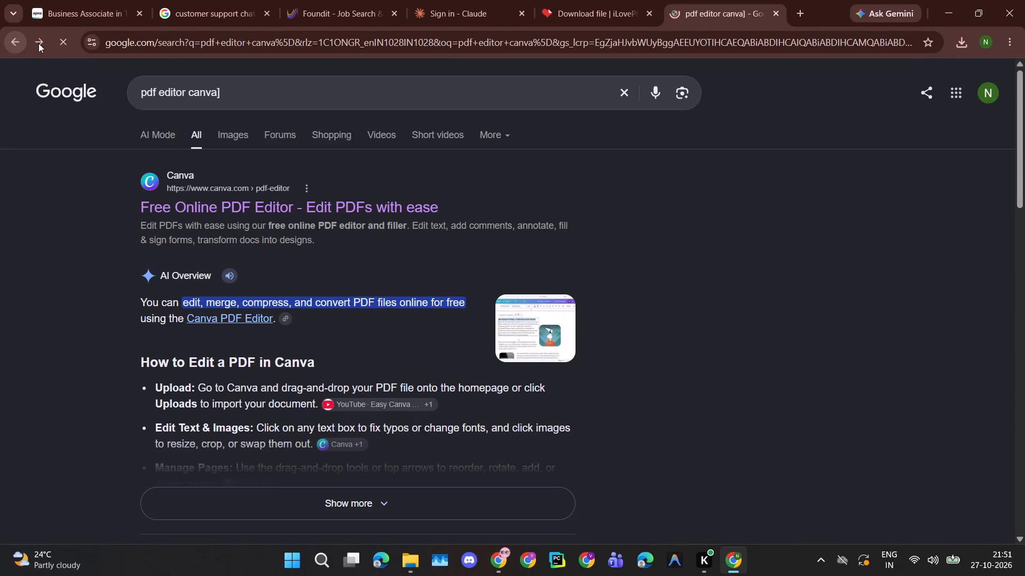
double_click(236, 209)
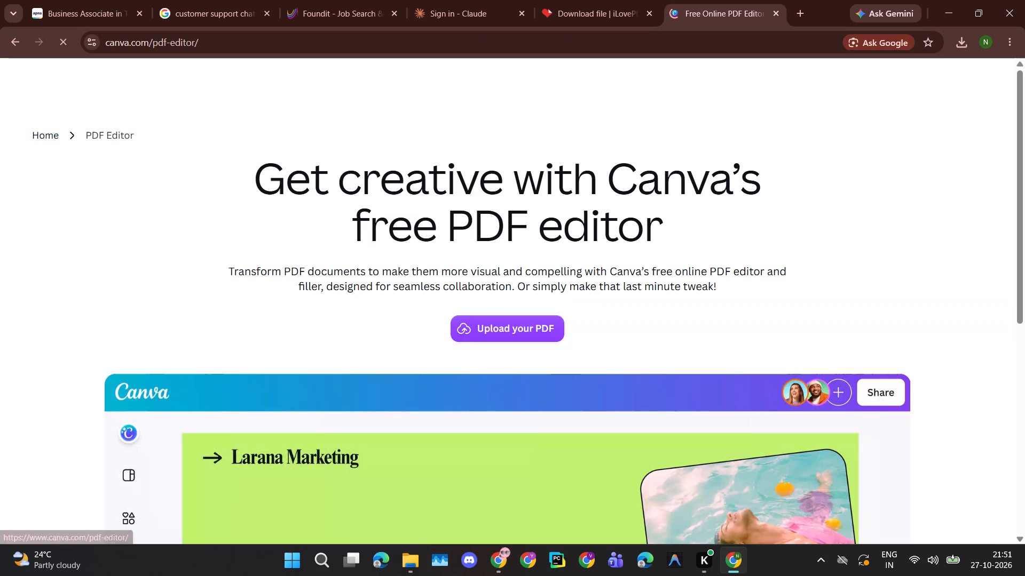
click(484, 324)
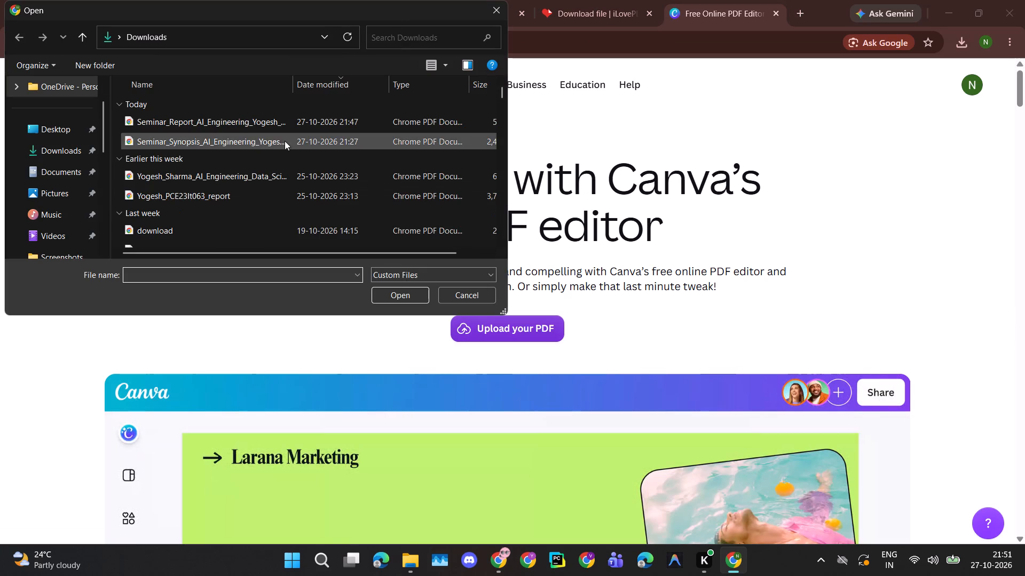
click(256, 129)
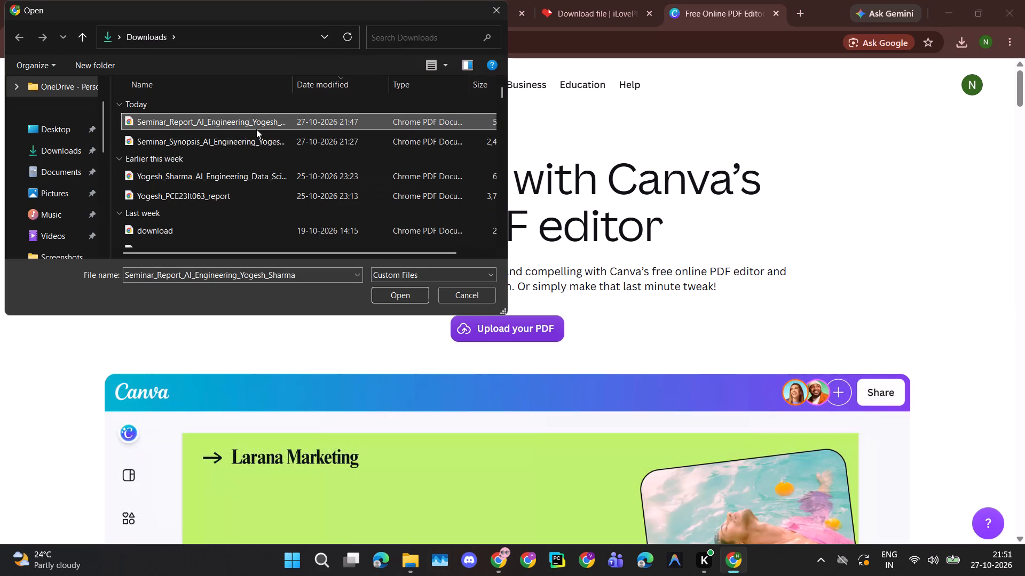
key(Return)
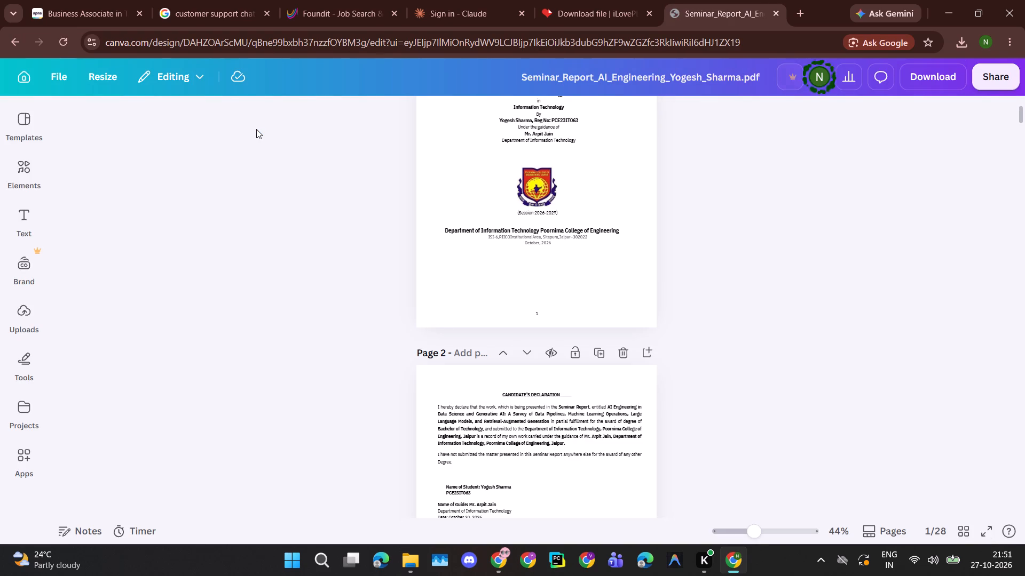
Bring up the available page actions for the background of the seminar report's cover page.
scroll(256, 129, up, 1)
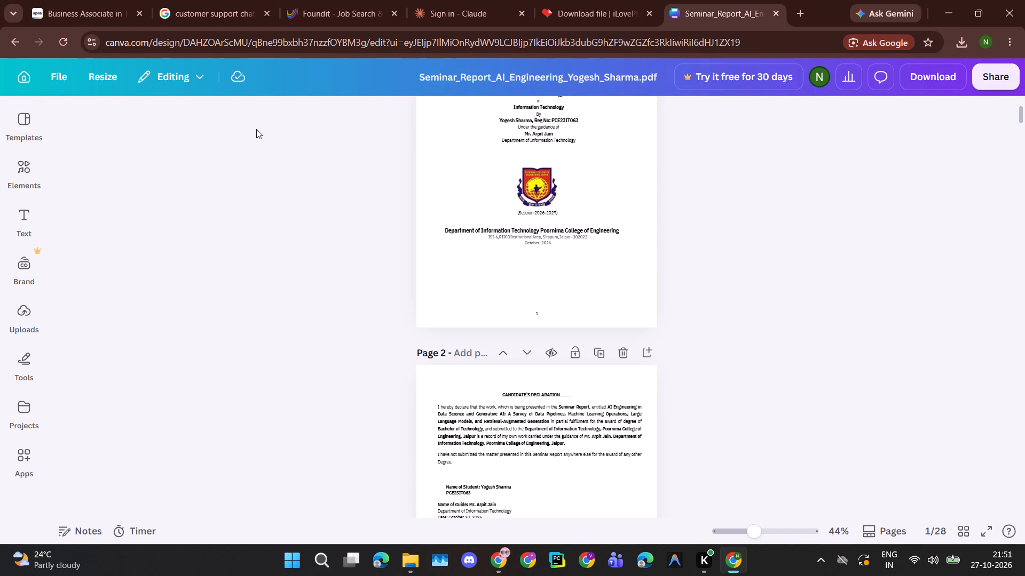
scroll(256, 129, up, 2)
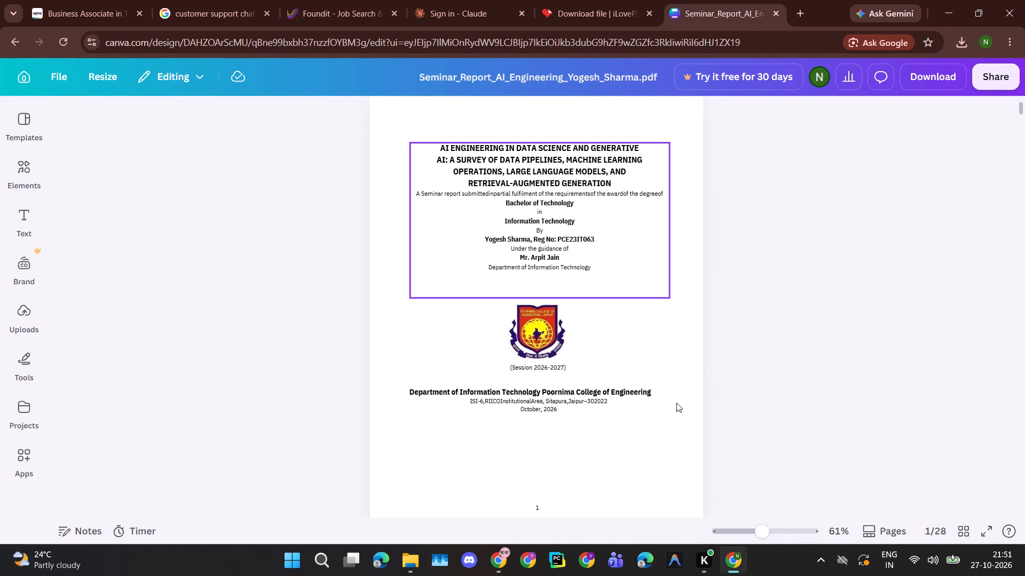
right_click(658, 334)
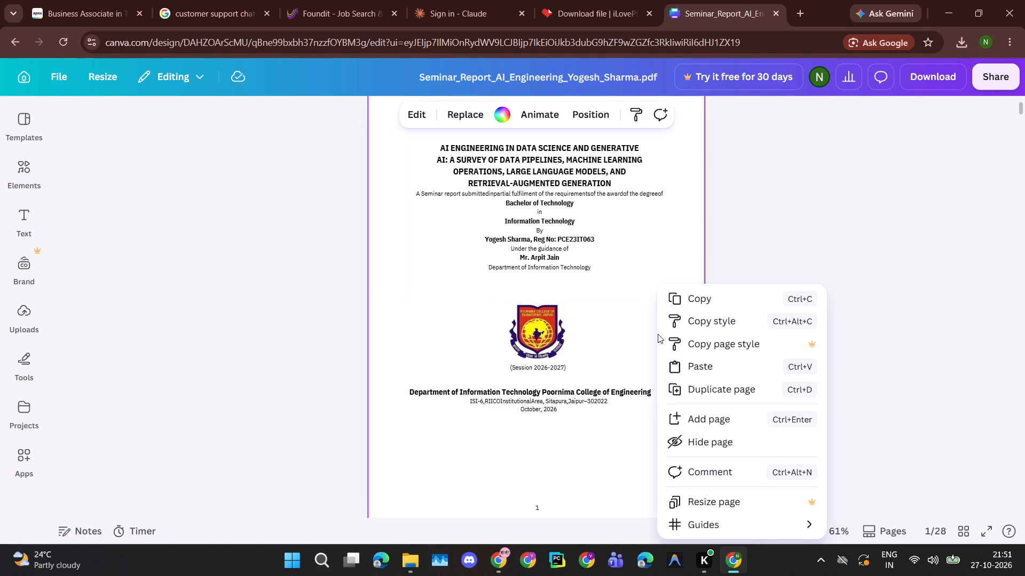
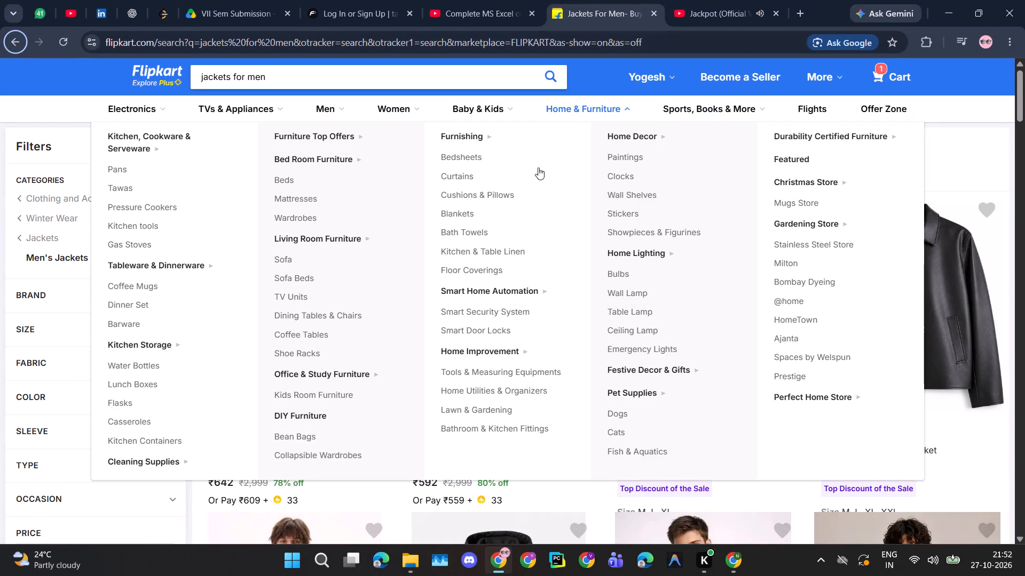
In the VII Sem Submission Drive folder, preview Minor_Project_Report.pdf from the project folder WARP: Wireless Activation Ring Protocol.
click(235, 13)
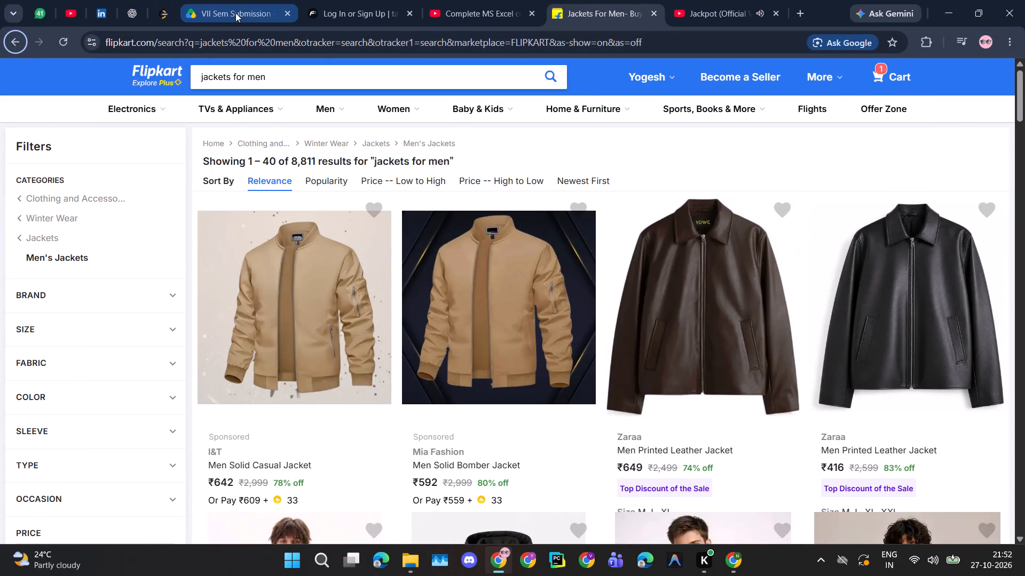
click(253, 346)
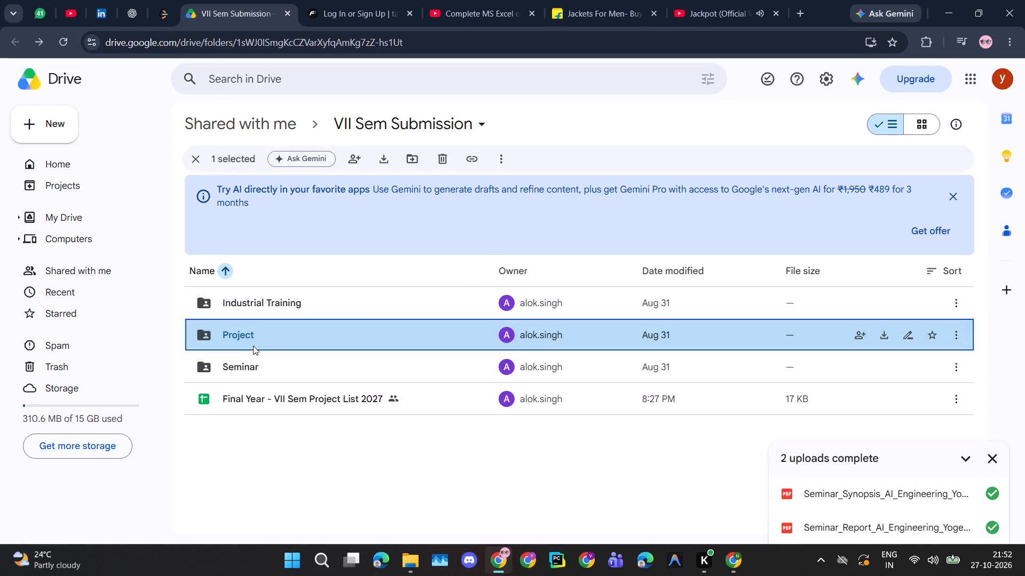
double_click(253, 346)
scroll(253, 346, down, 5)
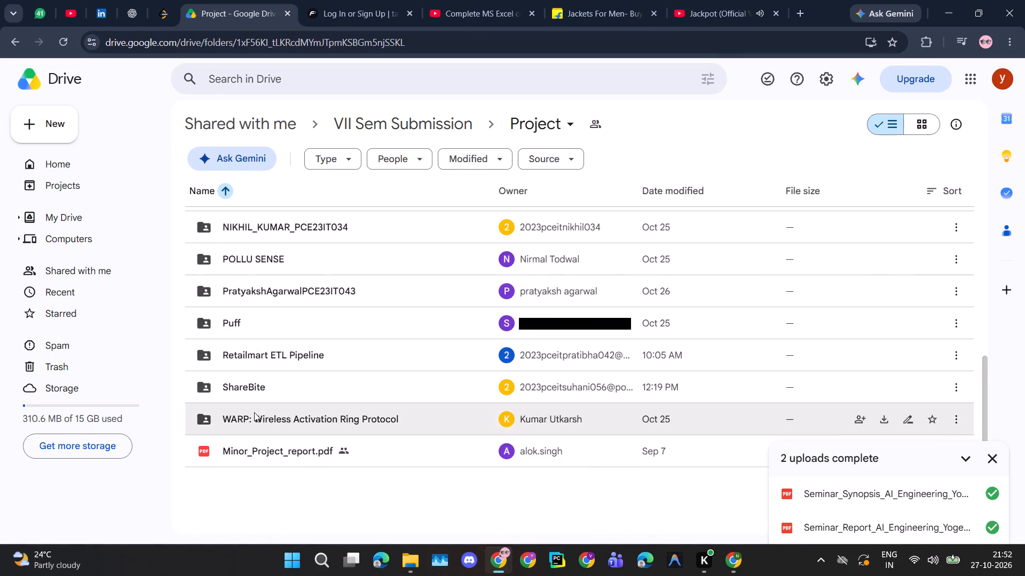
triple_click(254, 412)
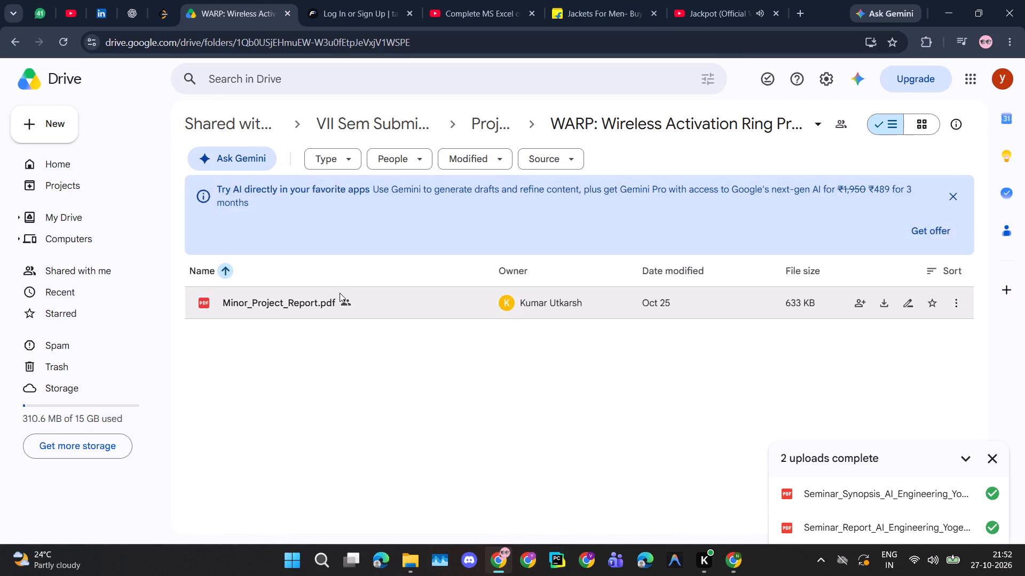
double_click(340, 293)
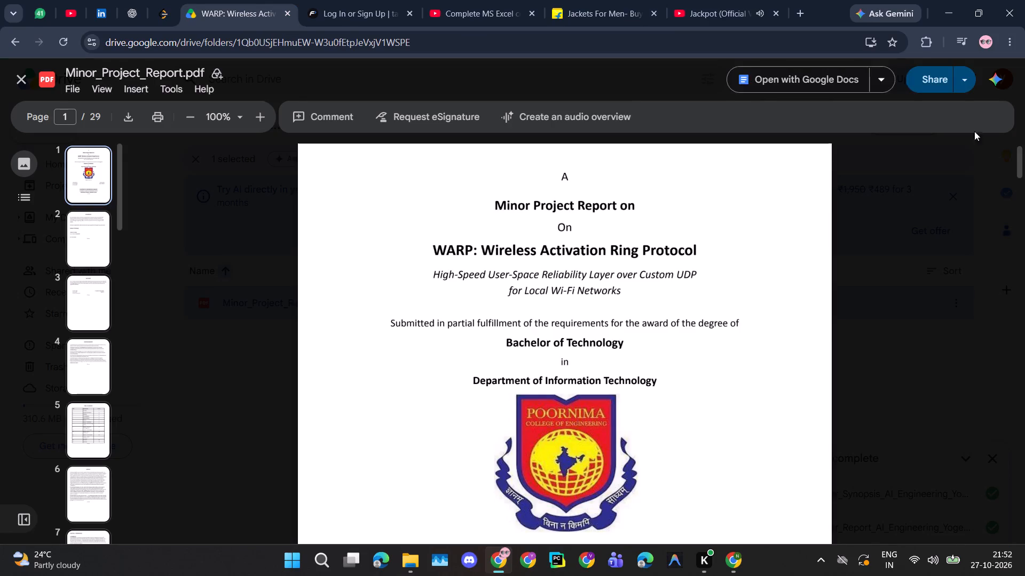
click(26, 87)
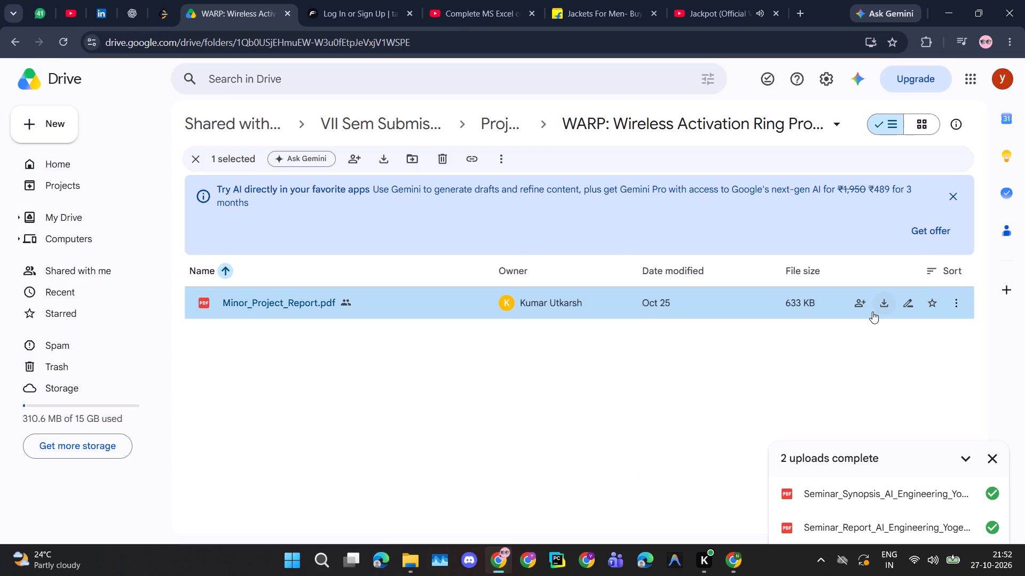
Download Minor_Project_Report.pdf from the WARP folder, dismiss the finished uploads notice, and open the downloaded copy.
drag(872, 311, 878, 310)
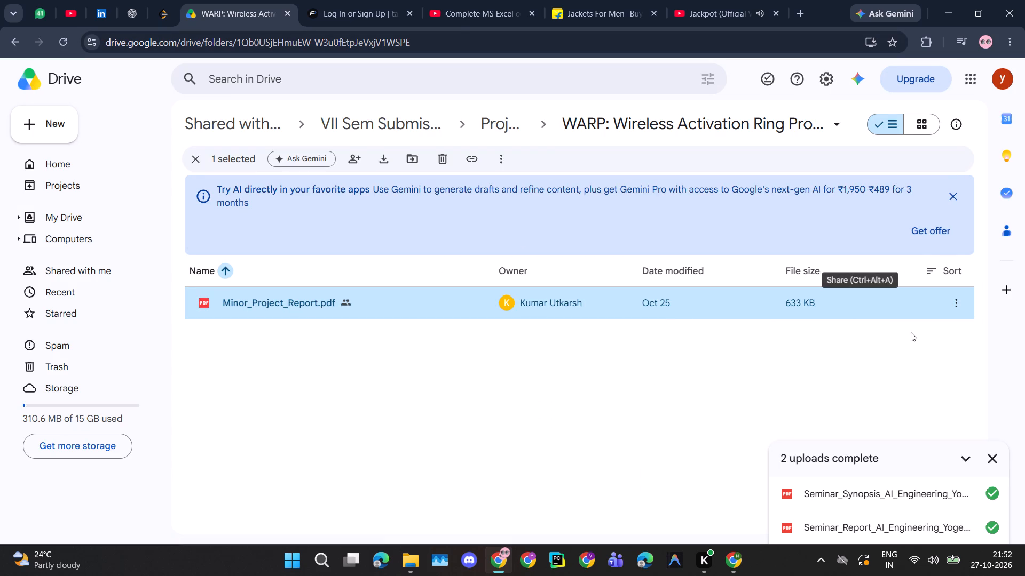
click(890, 302)
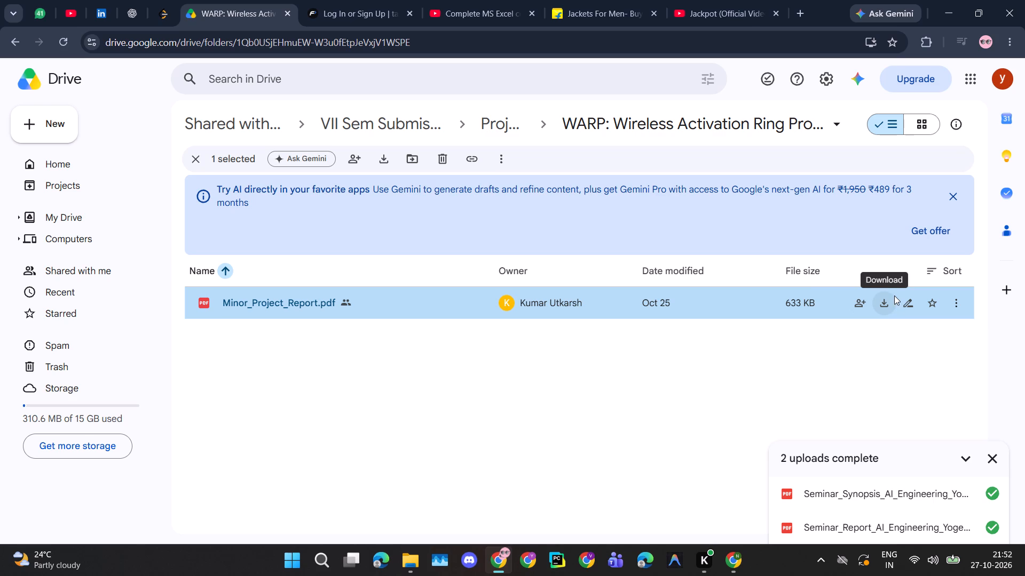
click(996, 462)
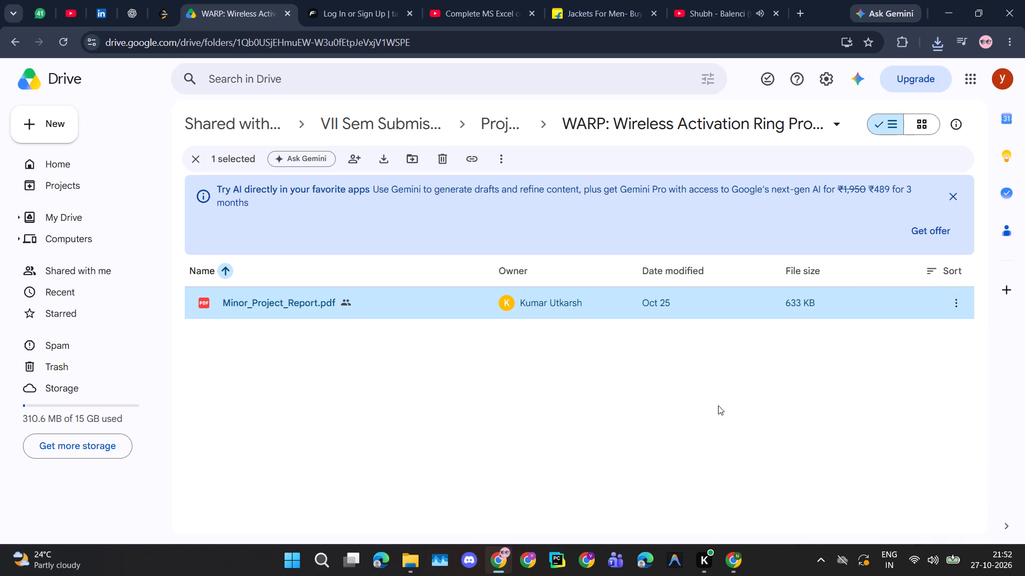
click(941, 35)
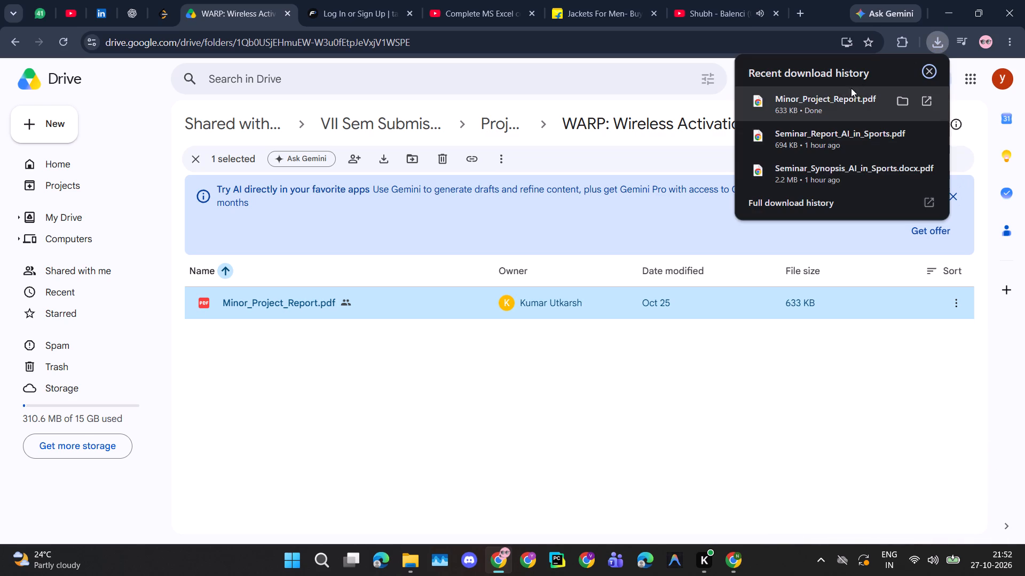
click(842, 95)
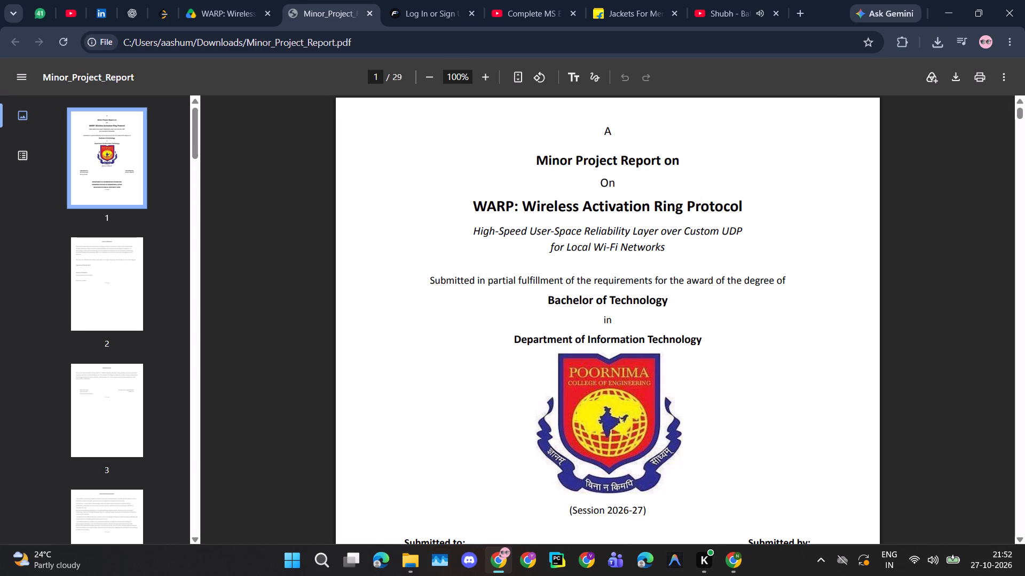
Examine the whole cover page of the downloaded minor project report and the actions available on its content.
right_click(417, 137)
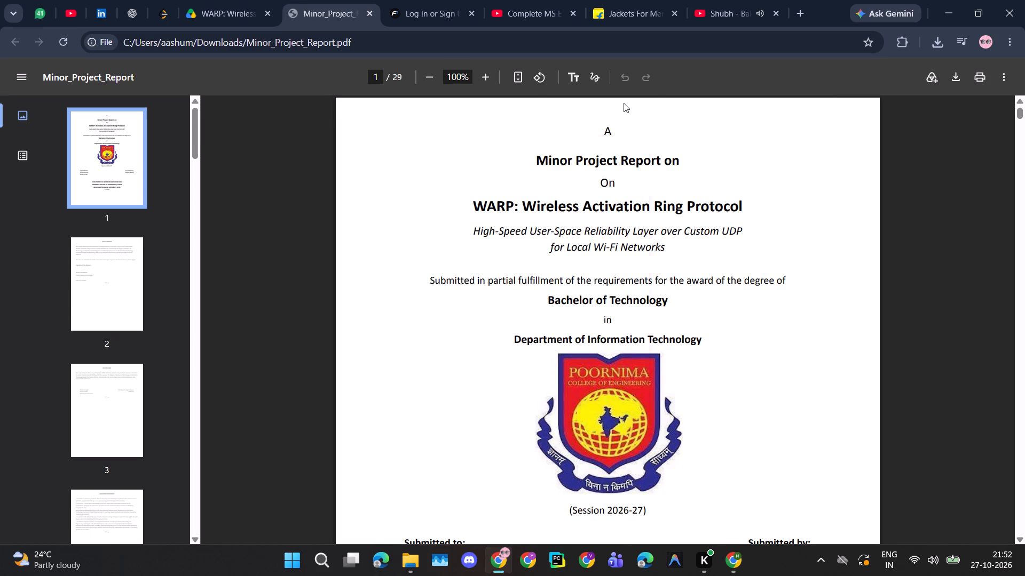
click(624, 103)
drag(538, 149, 849, 536)
click(791, 424)
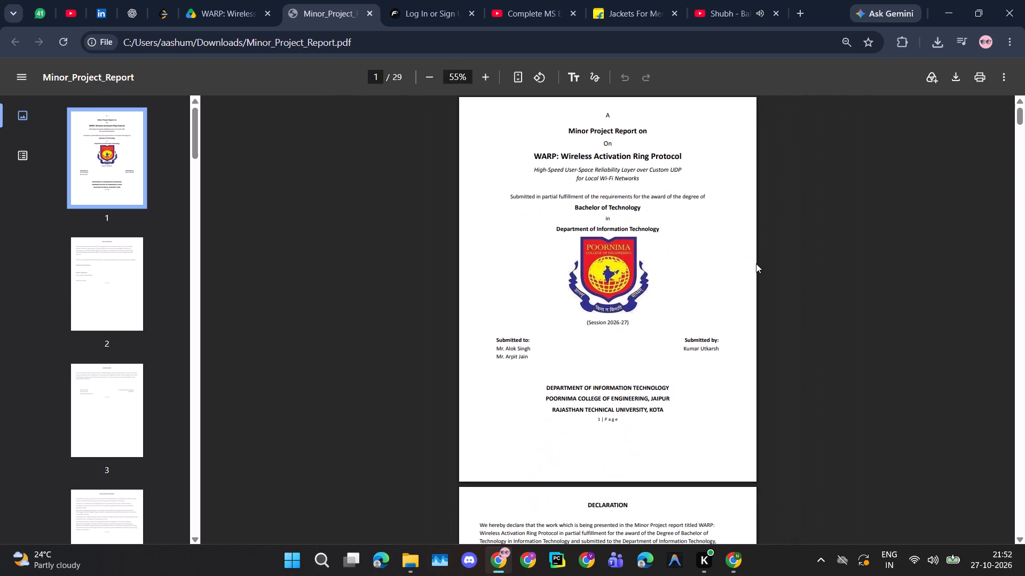
scroll(652, 205, up, 1)
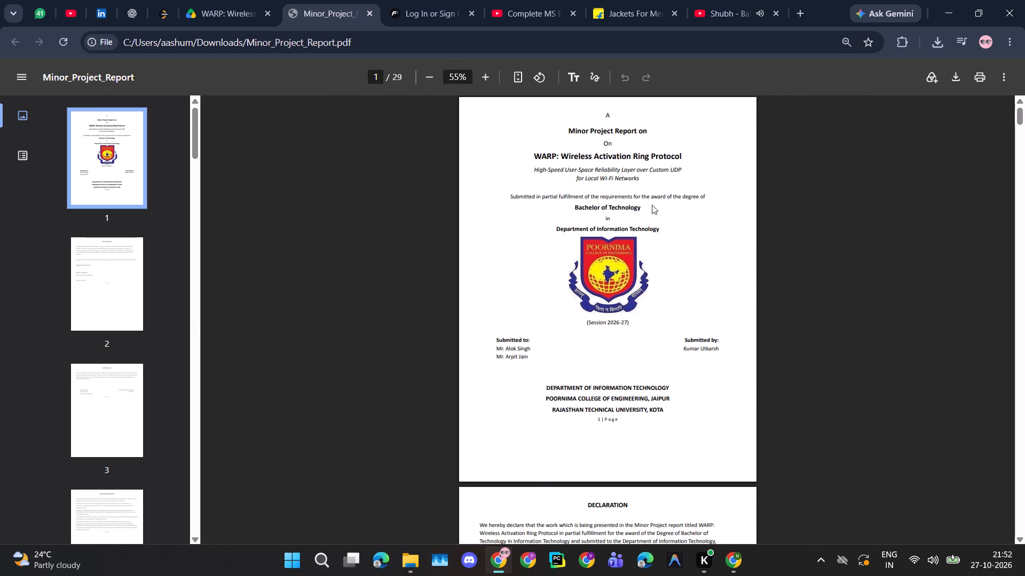
right_click(652, 205)
double_click(782, 141)
Switch back to the Canva editor showing the AI Engineering seminar report's cover page.
key(alt+Tab)
key(alt+Tab)
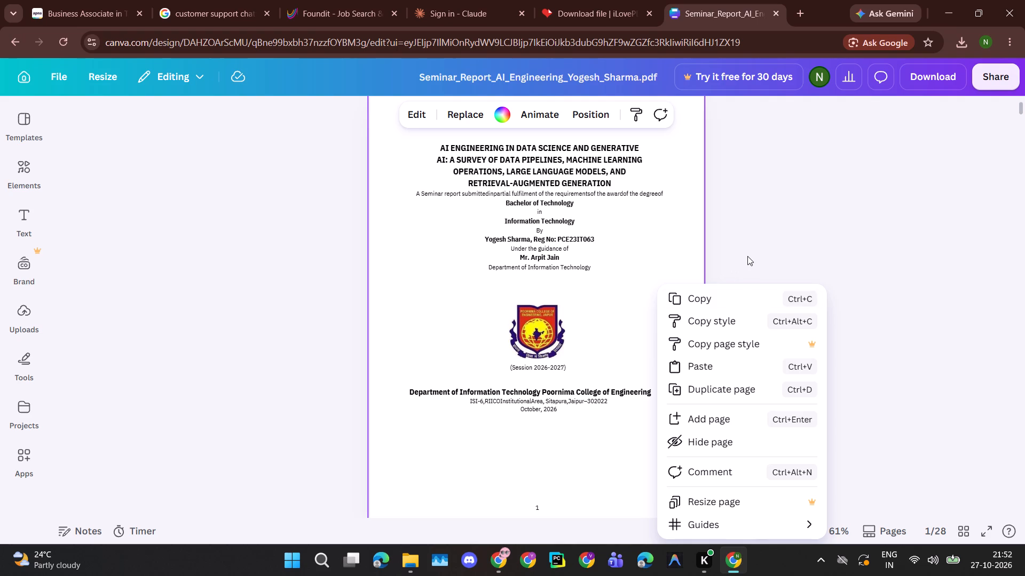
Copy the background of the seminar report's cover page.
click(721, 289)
Open the Canva PDF editor in a new browser tab and upload Minor_Project_Report from Downloads.
click(800, 0)
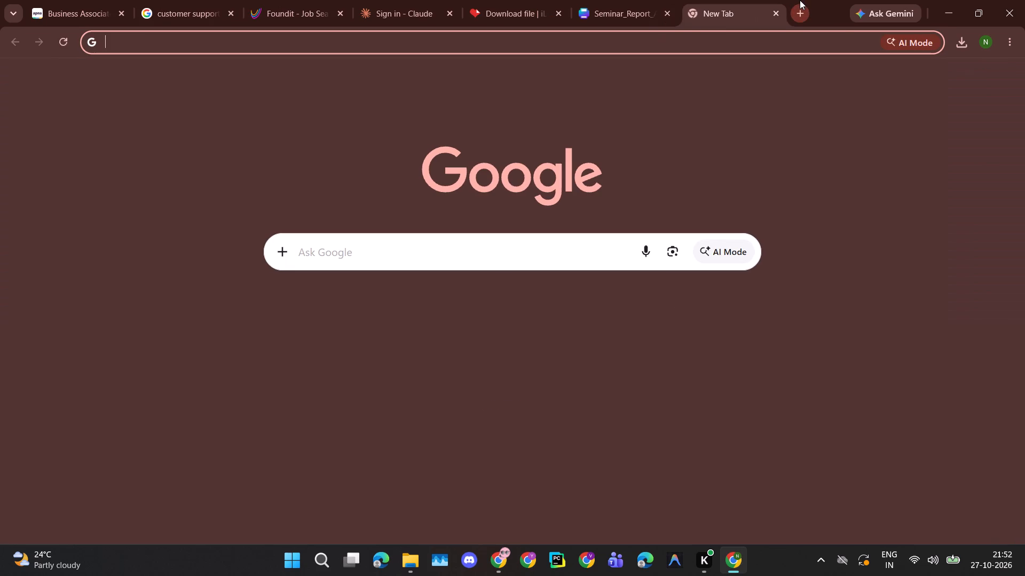
click(583, 39)
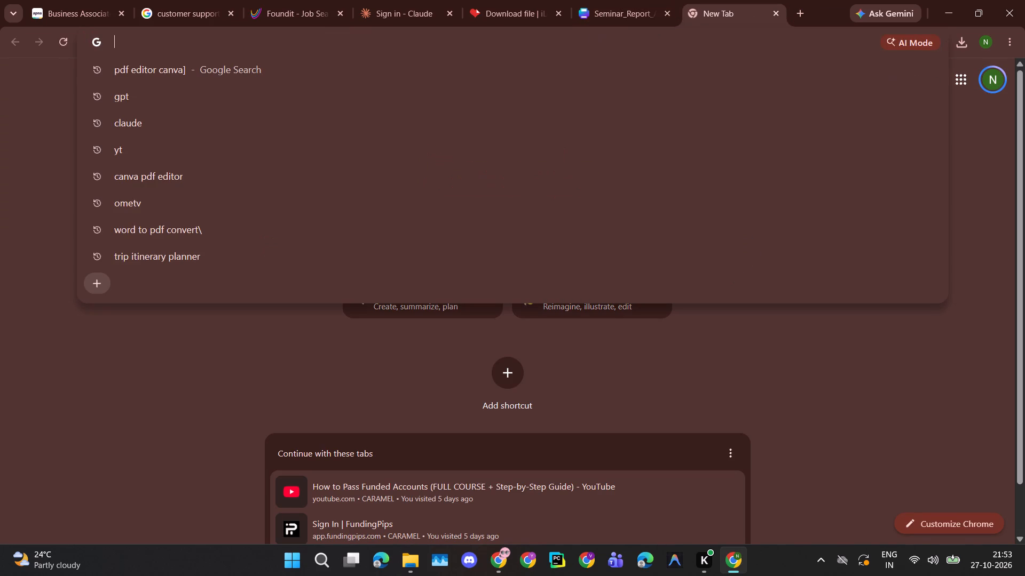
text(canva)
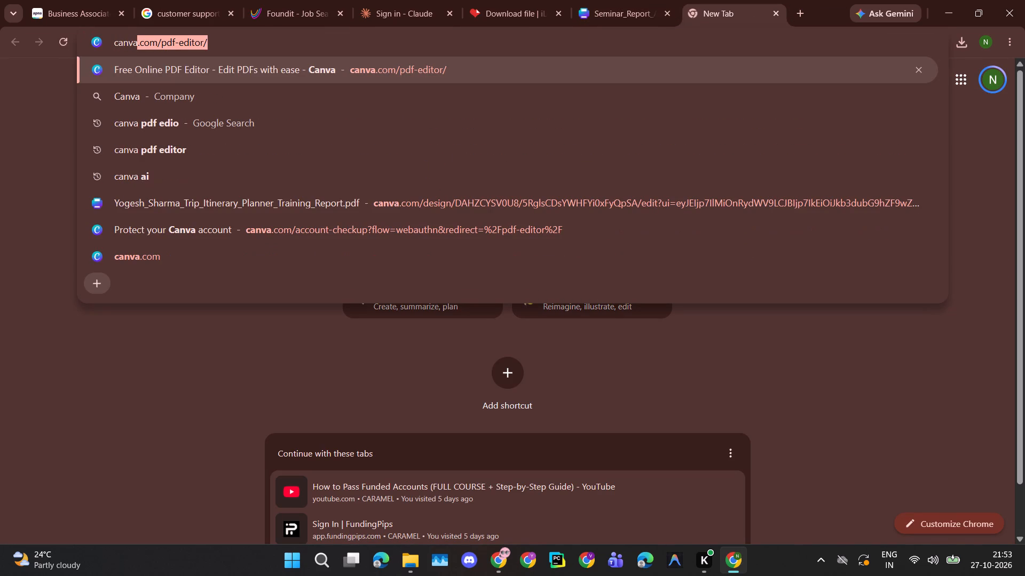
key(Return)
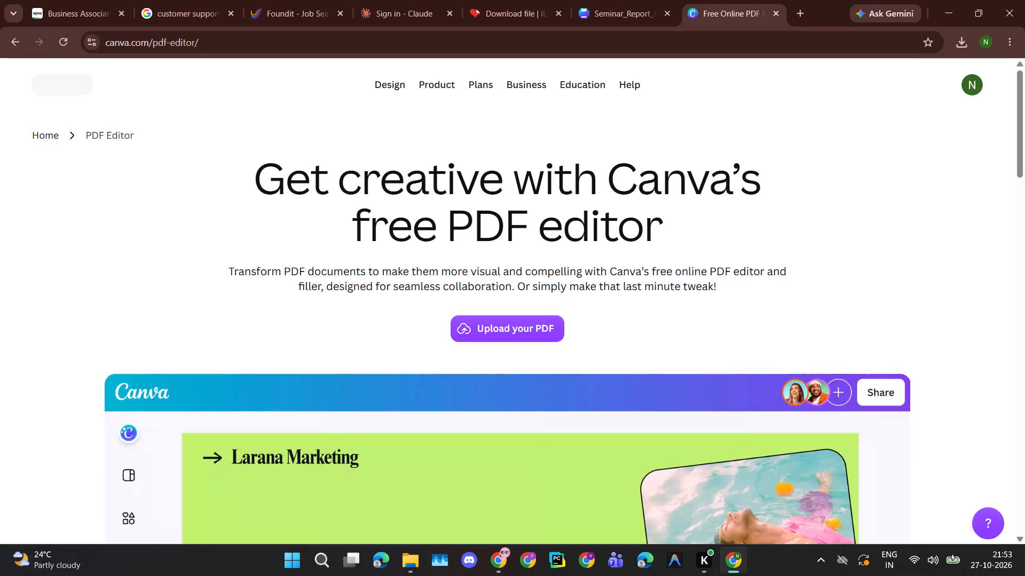
click(537, 326)
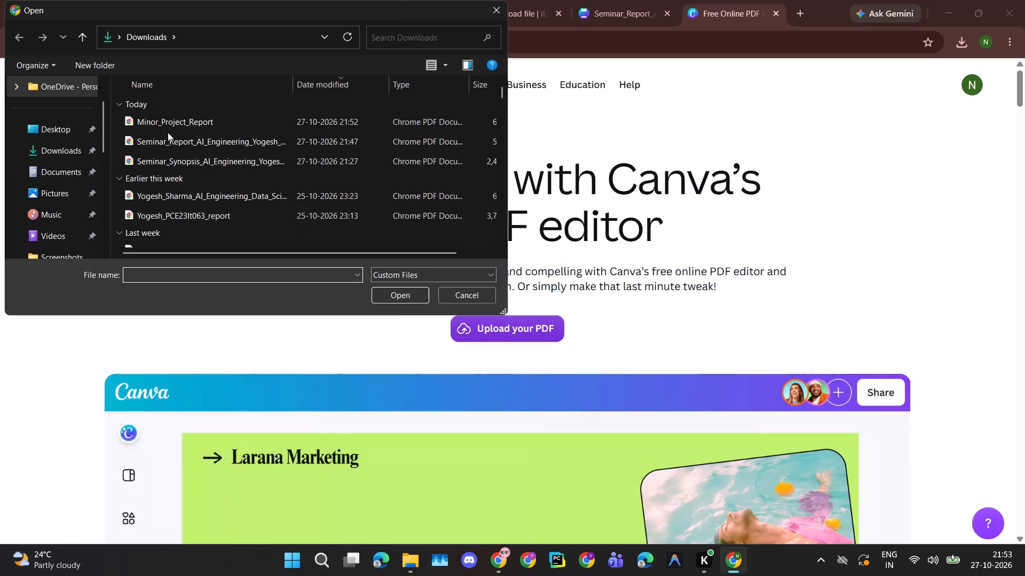
click(208, 118)
key(Return)
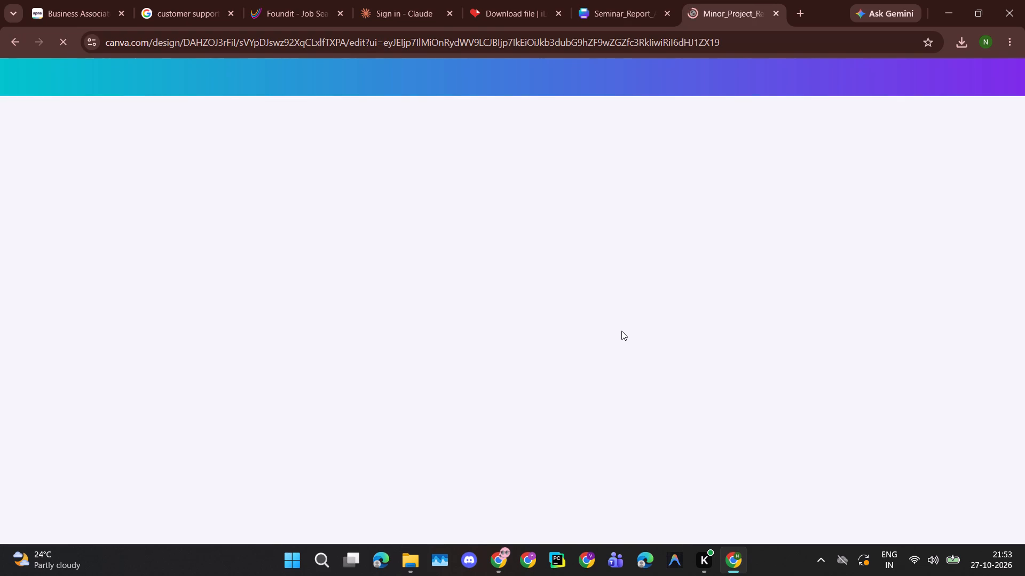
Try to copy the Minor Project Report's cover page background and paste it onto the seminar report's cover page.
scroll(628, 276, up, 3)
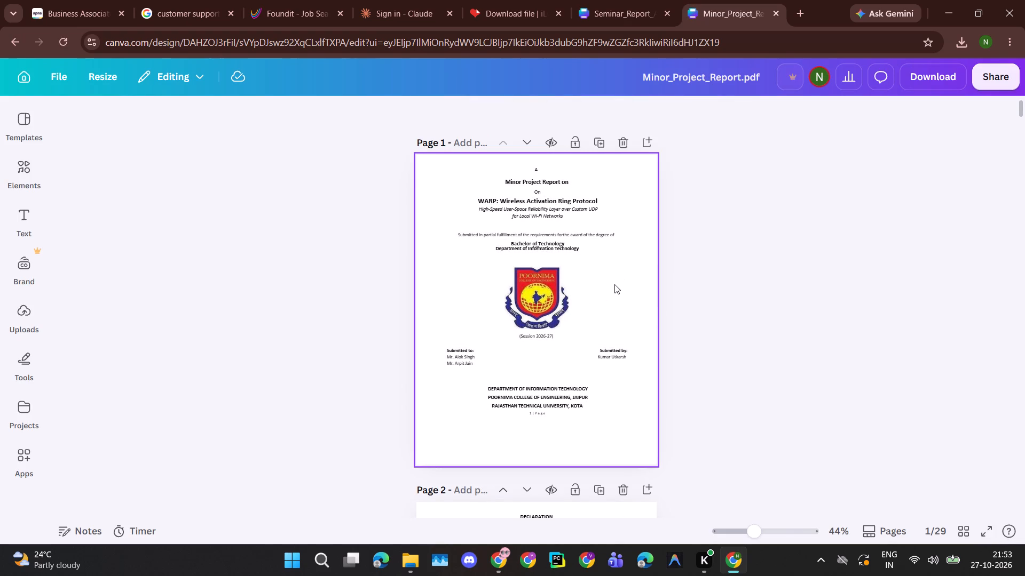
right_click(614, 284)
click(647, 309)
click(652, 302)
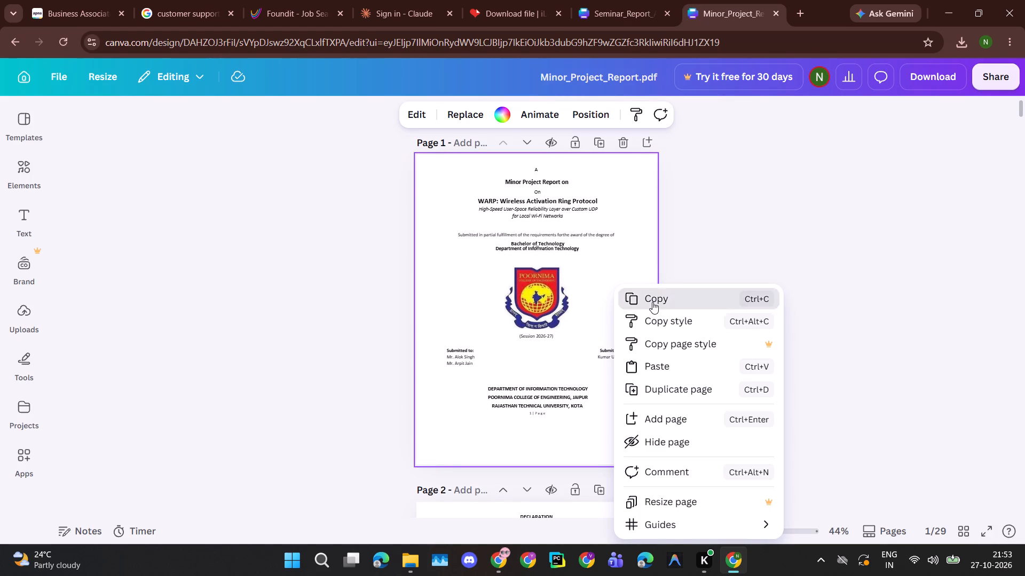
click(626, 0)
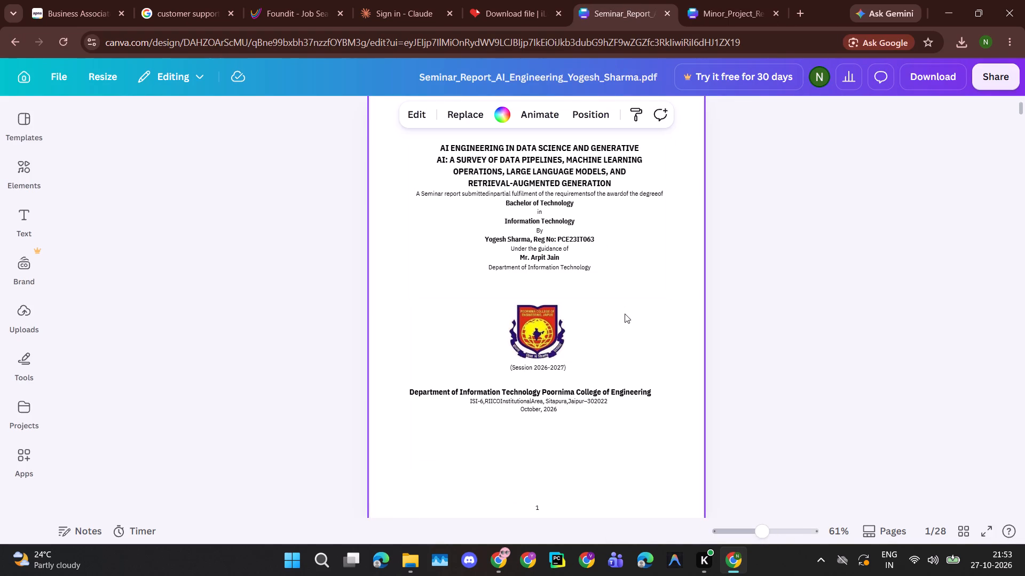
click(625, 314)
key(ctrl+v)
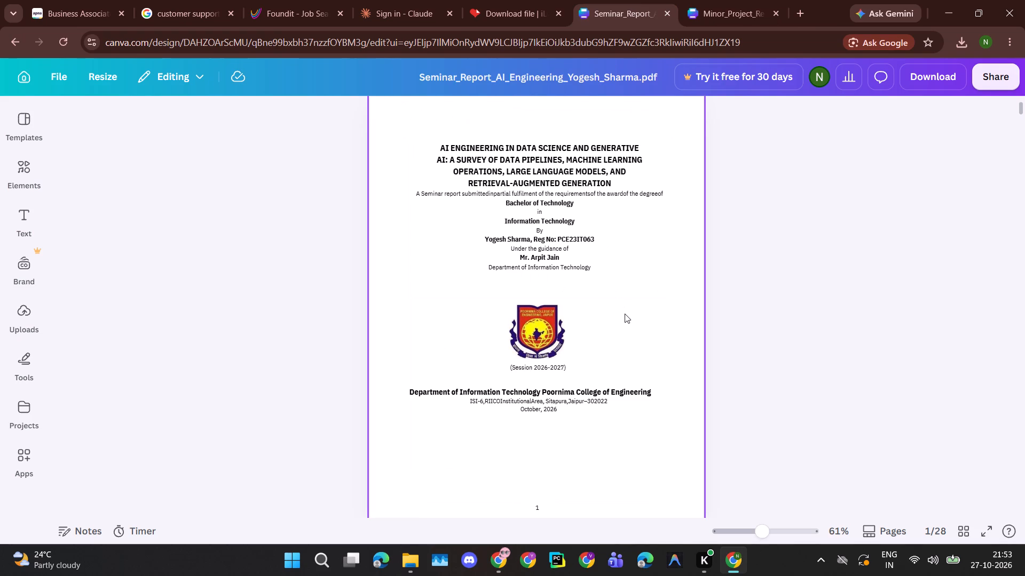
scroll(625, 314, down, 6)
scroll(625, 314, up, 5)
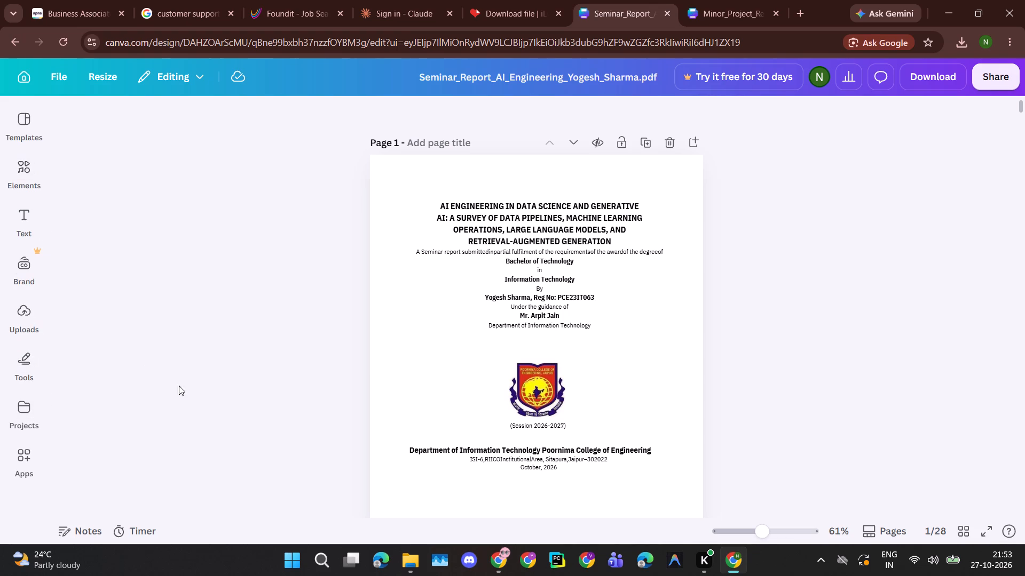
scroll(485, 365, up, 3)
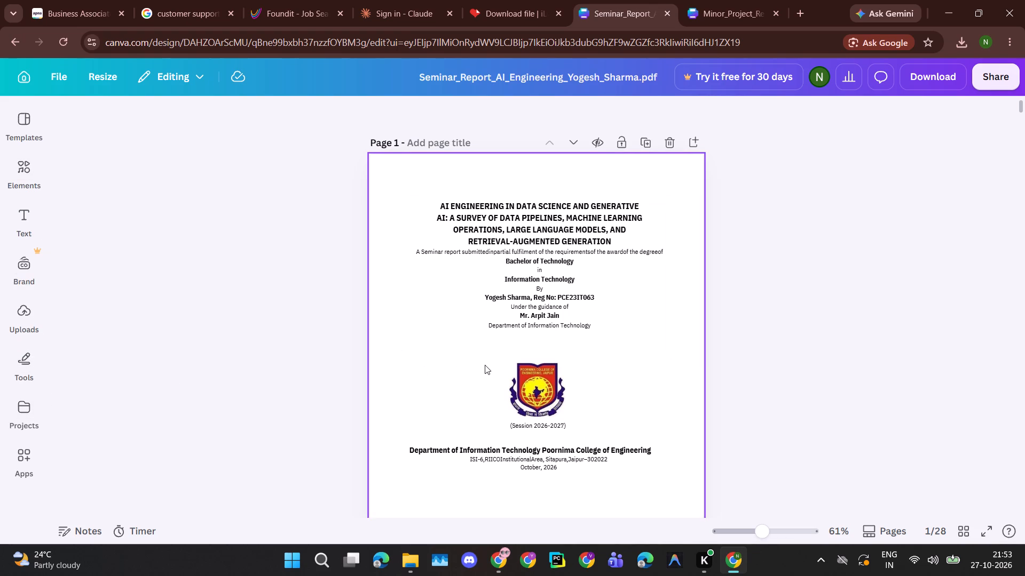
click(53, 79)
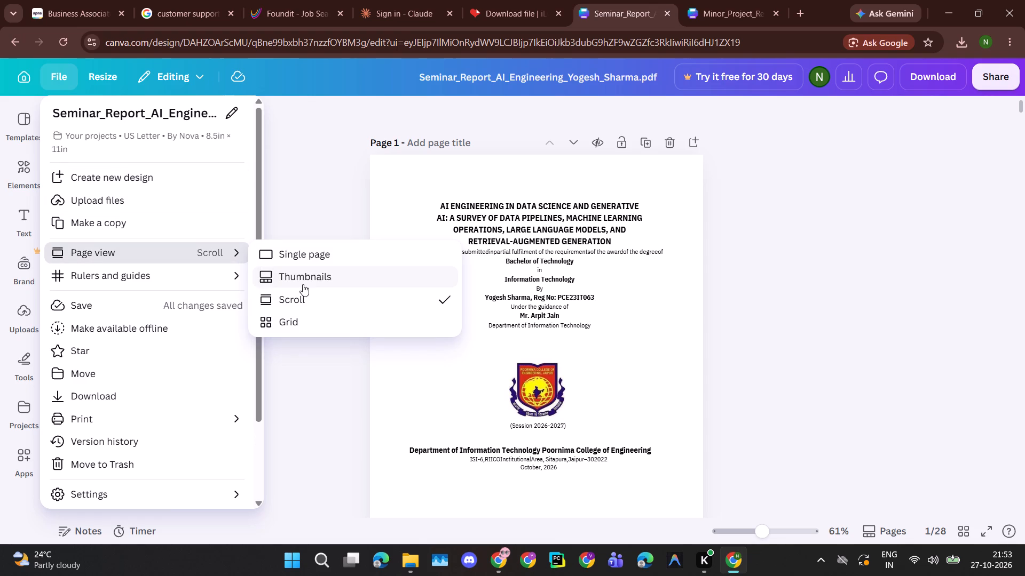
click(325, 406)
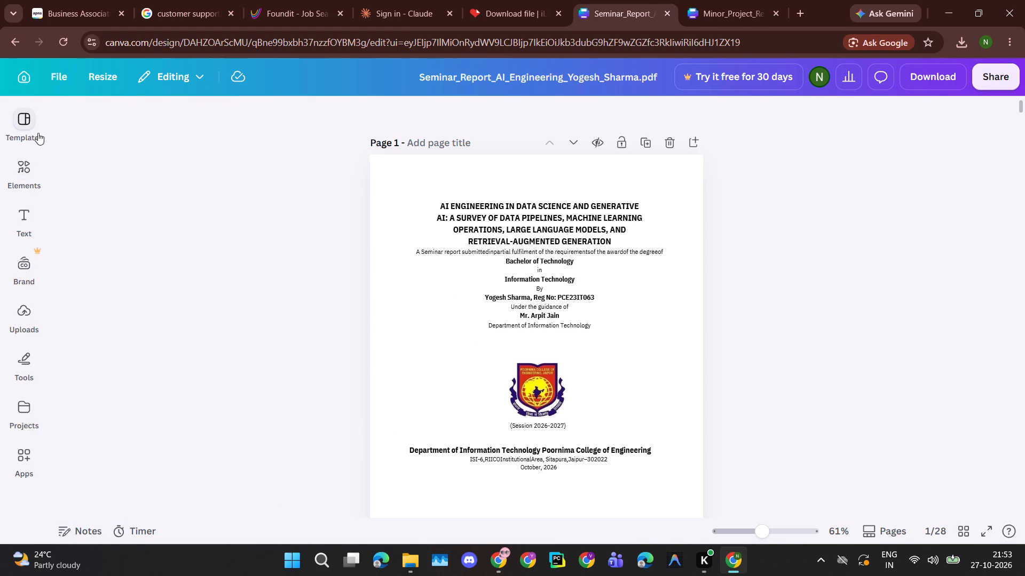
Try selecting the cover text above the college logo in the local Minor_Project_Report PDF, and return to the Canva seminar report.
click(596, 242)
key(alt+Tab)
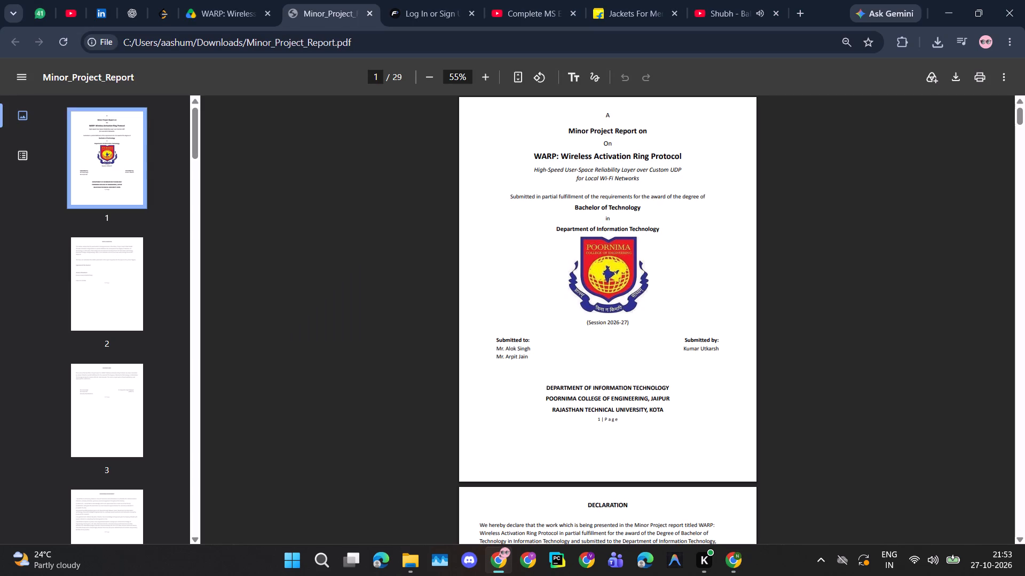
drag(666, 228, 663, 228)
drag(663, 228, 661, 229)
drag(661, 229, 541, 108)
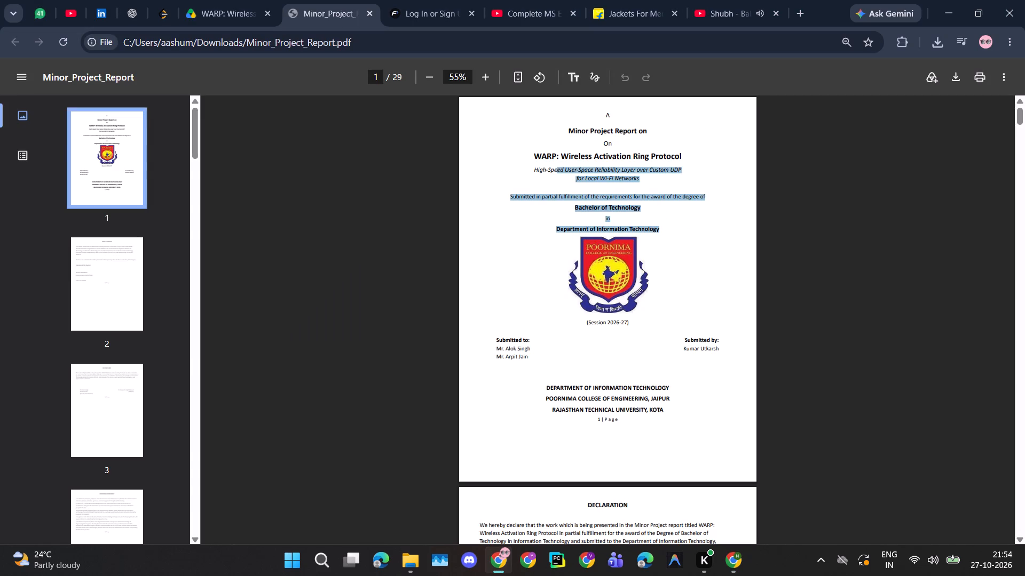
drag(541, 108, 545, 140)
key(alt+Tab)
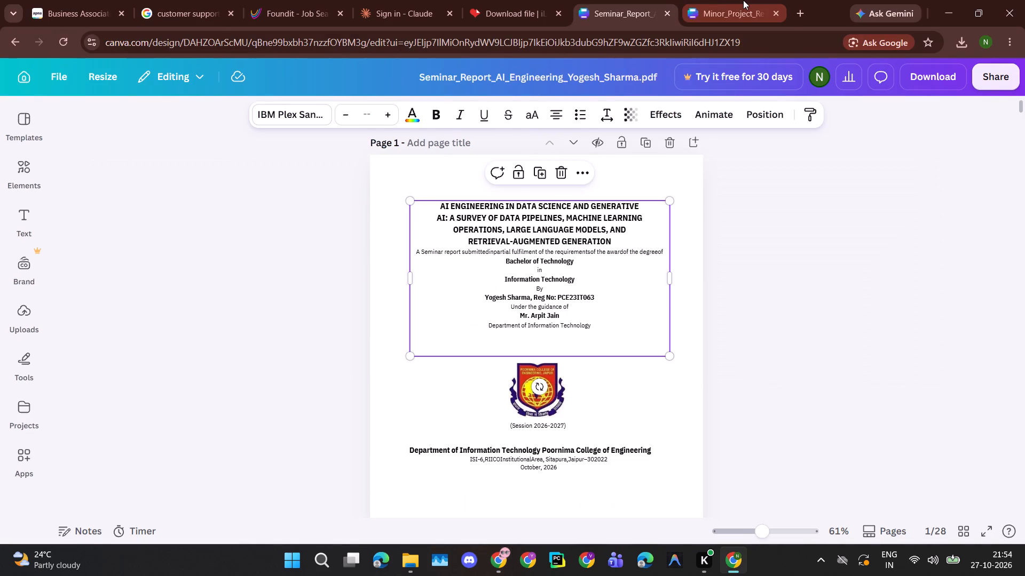
Copy all the text and logo elements from the cover page of the Minor Project Report design.
click(743, 0)
click(617, 231)
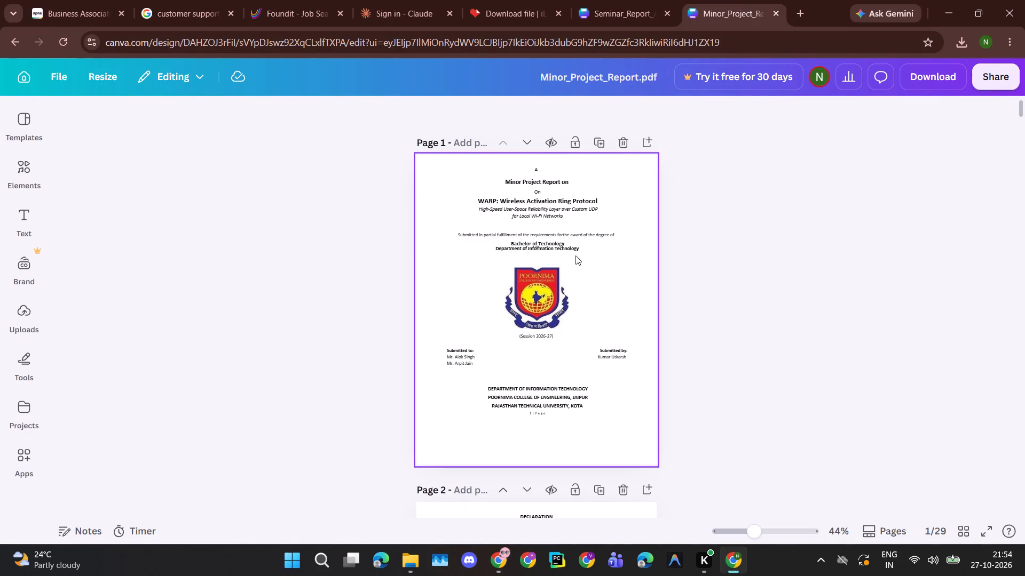
click(569, 254)
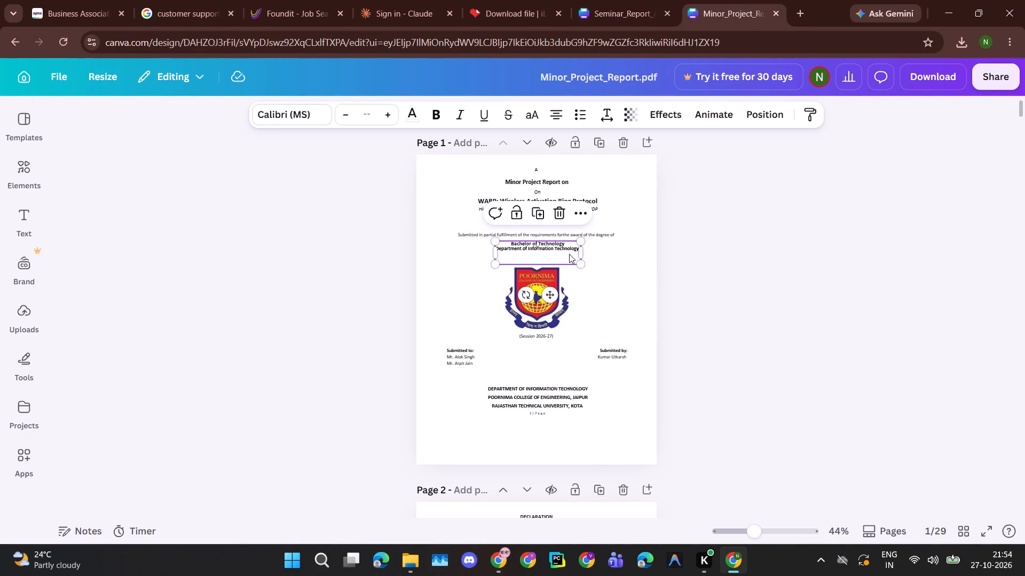
key(ctrl+a)
key(ctrl+c)
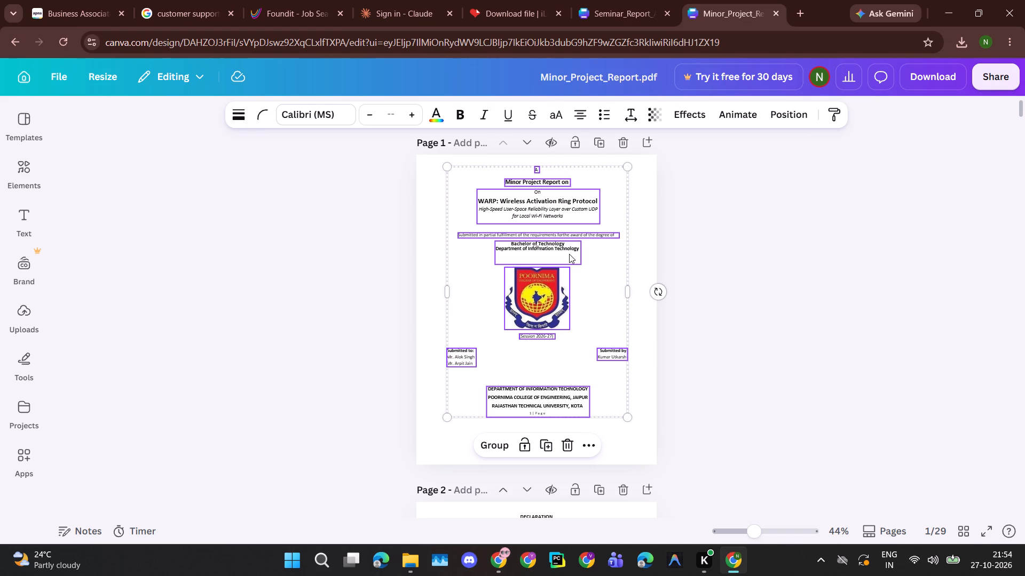
key(ctrl+c)
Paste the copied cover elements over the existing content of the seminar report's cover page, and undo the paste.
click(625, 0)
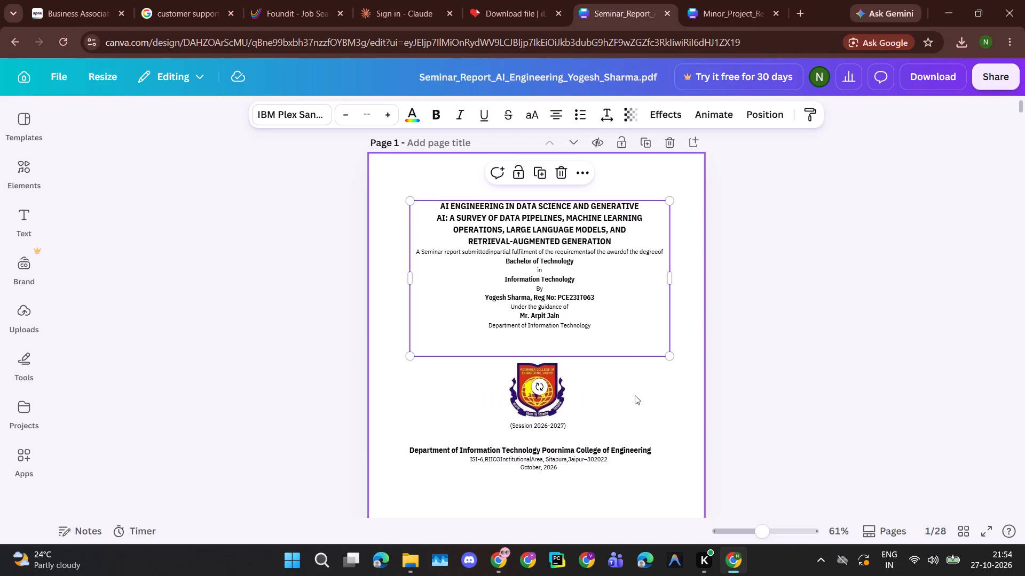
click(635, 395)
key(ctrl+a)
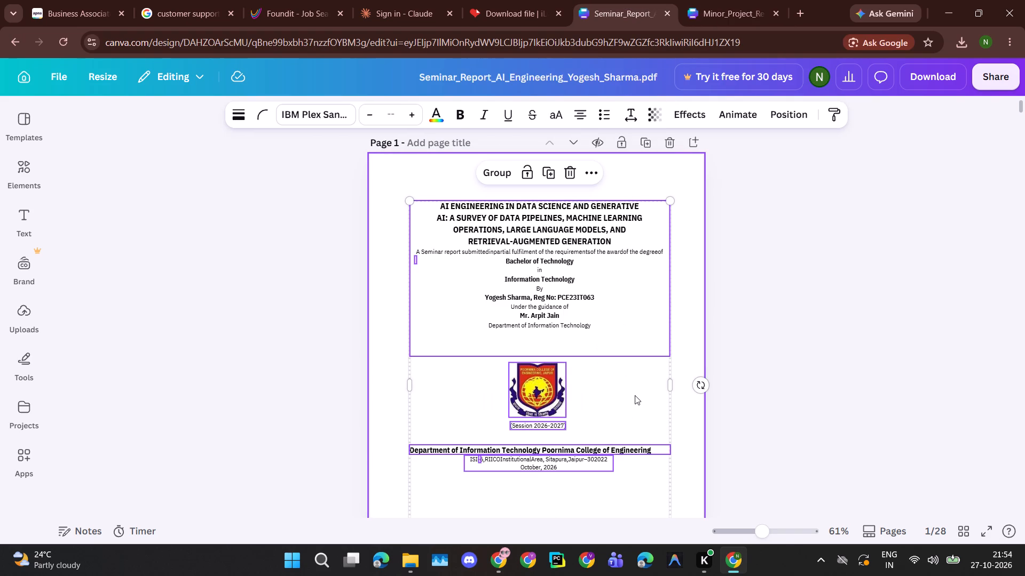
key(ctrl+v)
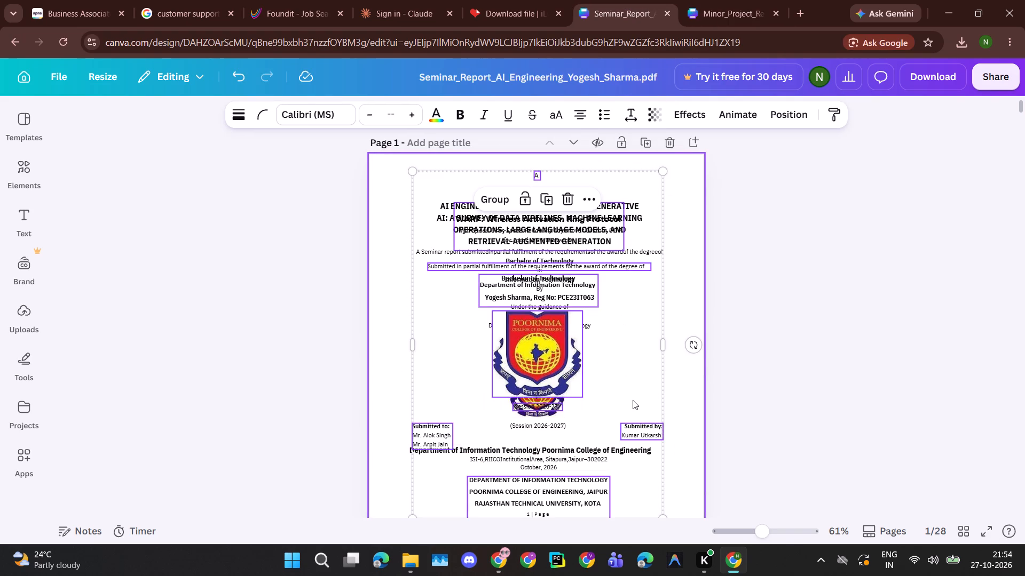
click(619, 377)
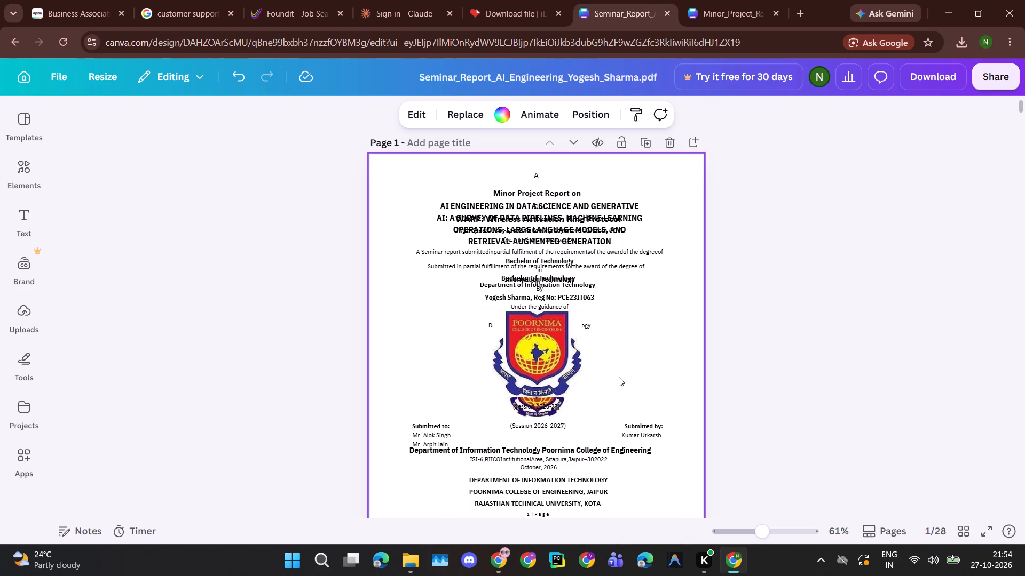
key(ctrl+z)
Select all original elements on the seminar report's cover page and replace them with the copied Minor Project Report cover elements.
key(ctrl+a)
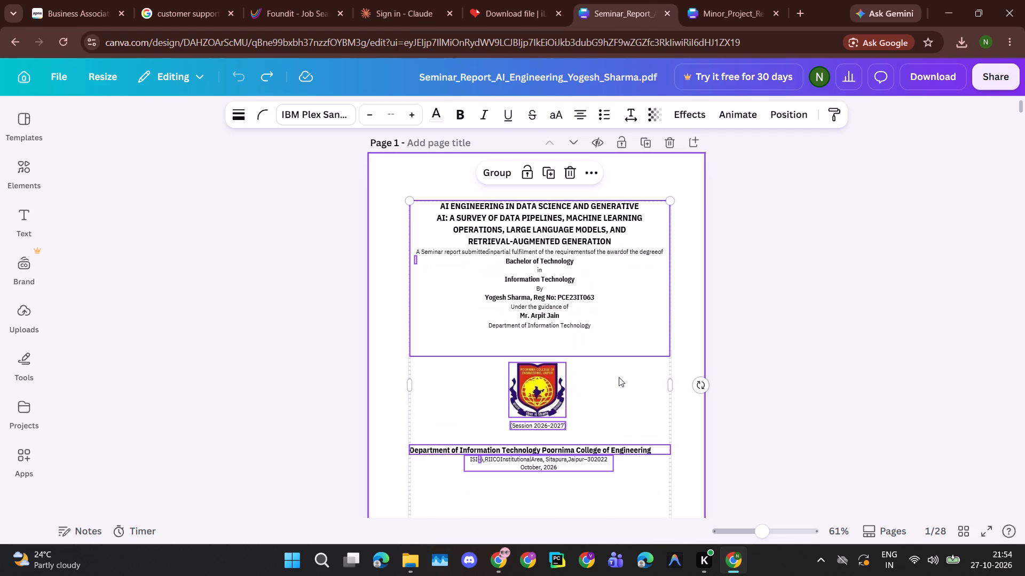
Replace the selected original elements on the seminar report's cover page with the copied Minor Project Report cover elements.
key(Delete)
key(ctrl+v)
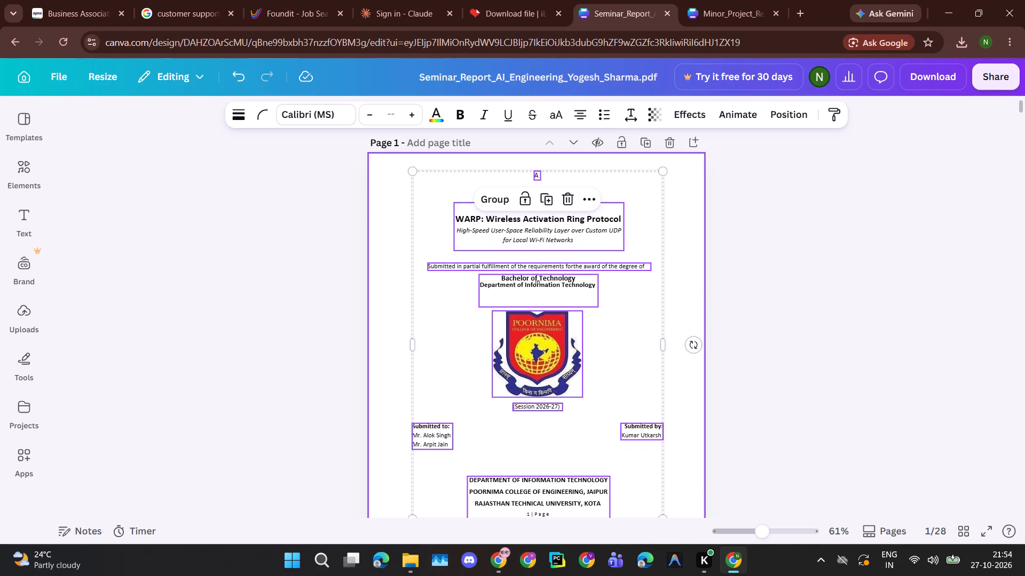
click(686, 293)
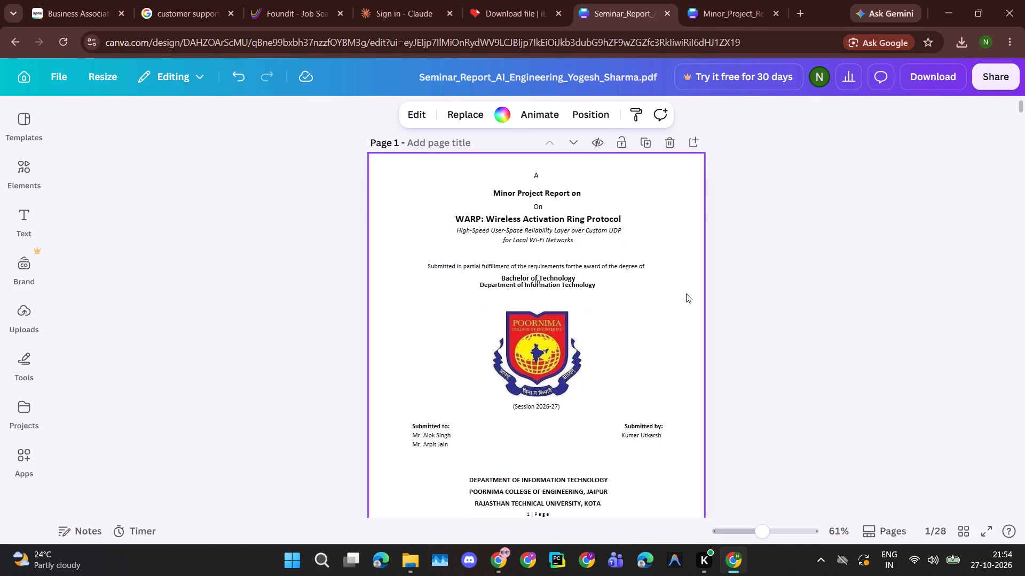
click(686, 293)
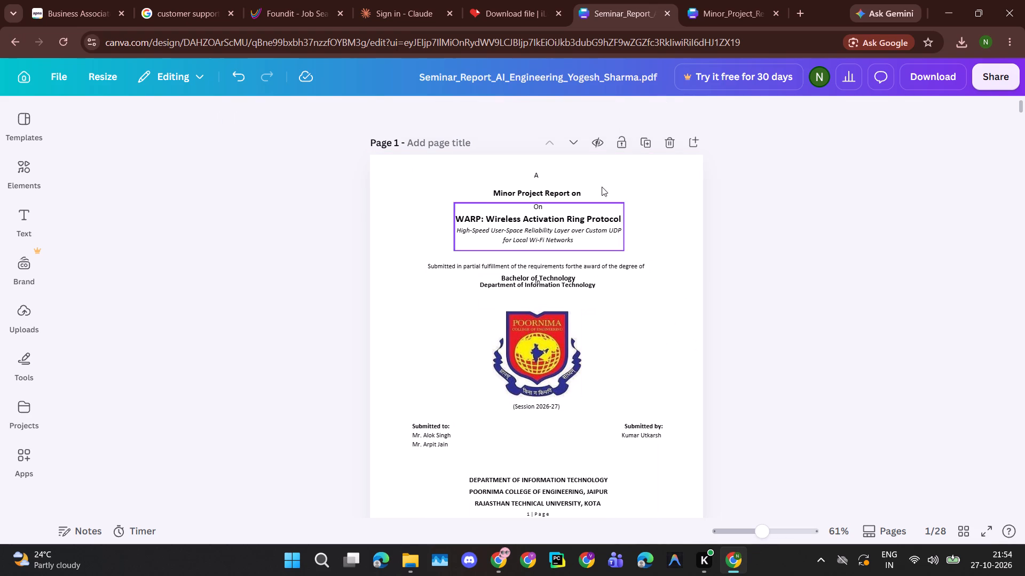
Replace the "WARP: Wireless Activation Ring Protocol" title line on the cover page with "Weather Agent".
click(578, 240)
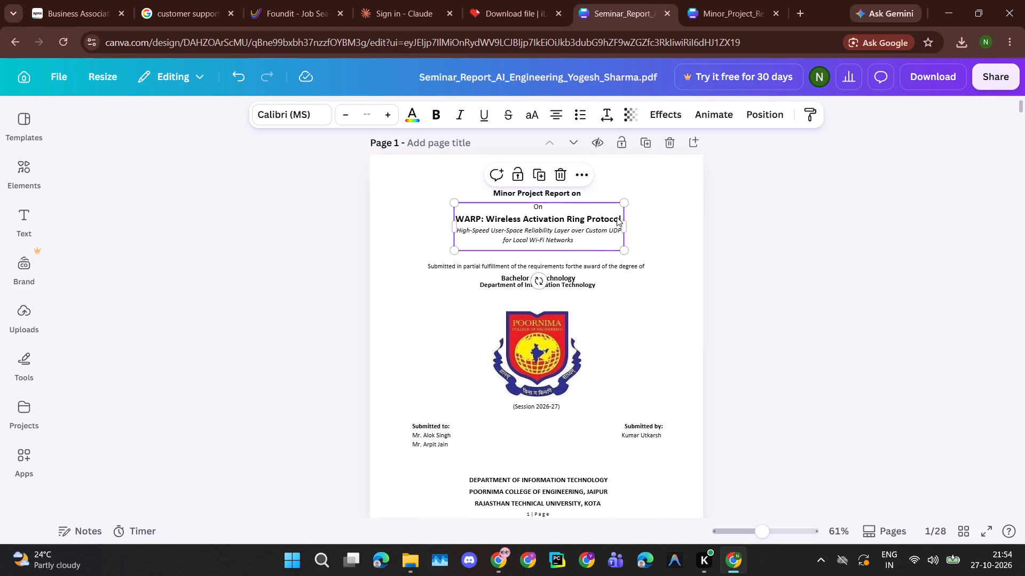
click(619, 217)
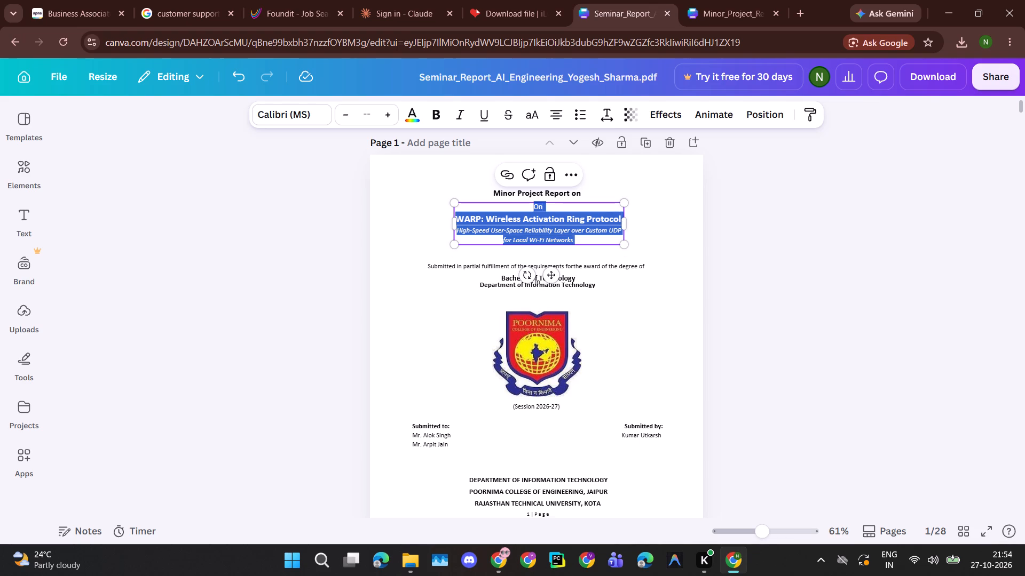
click(621, 217)
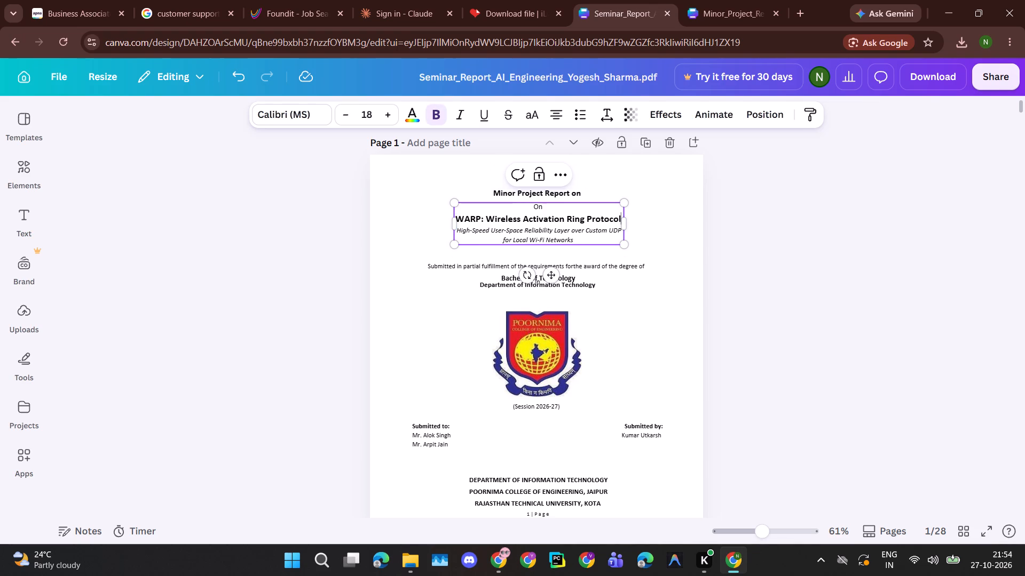
key(BackSpace)
key(BackSpace)
key(BackSpace)
key(BackSpace)
key(BackSpace)
key(BackSpace)
key(BackSpace)
key(BackSpace)
key(BackSpace)
key(BackSpace)
key(BackSpace)
key(BackSpace)
key(BackSpace)
key(BackSpace)
key(BackSpace)
key(BackSpace)
key(BackSpace)
key(BackSpace)
key(BackSpace)
key(BackSpace)
key(BackSpace)
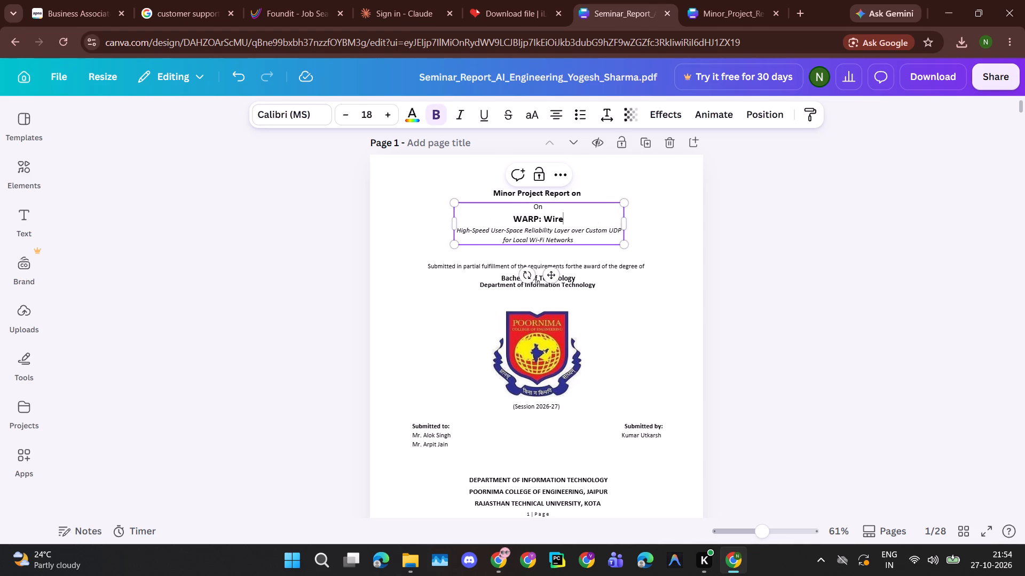
key(BackSpace)
key(BackSpace)
key(BackSpace)
key(BackSpace)
key(BackSpace)
key(BackSpace)
key(BackSpace)
key(BackSpace)
key(BackSpace)
key(BackSpace)
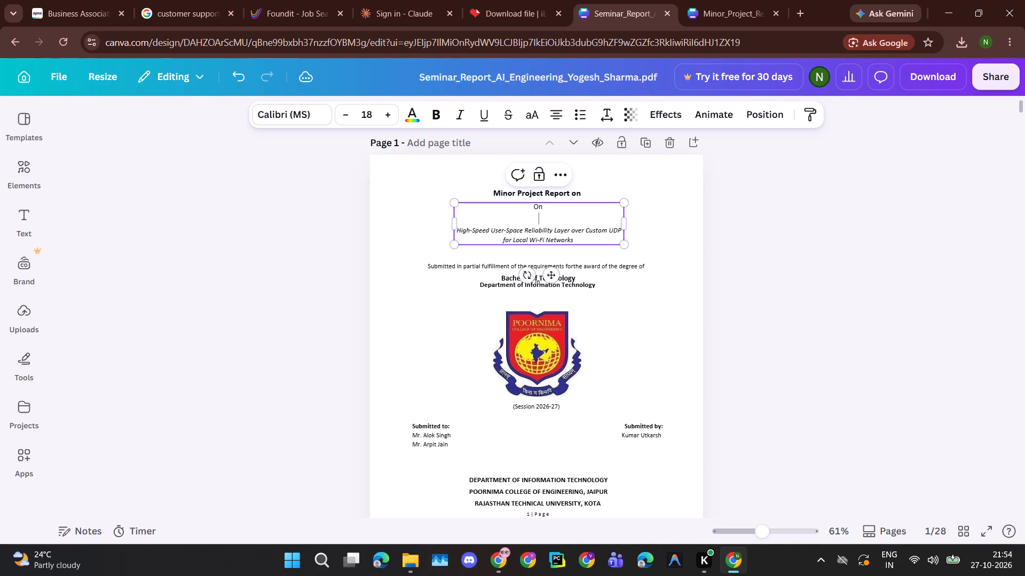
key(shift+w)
key(BackSpace)
key(ctrl+z)
key(ctrl+z)
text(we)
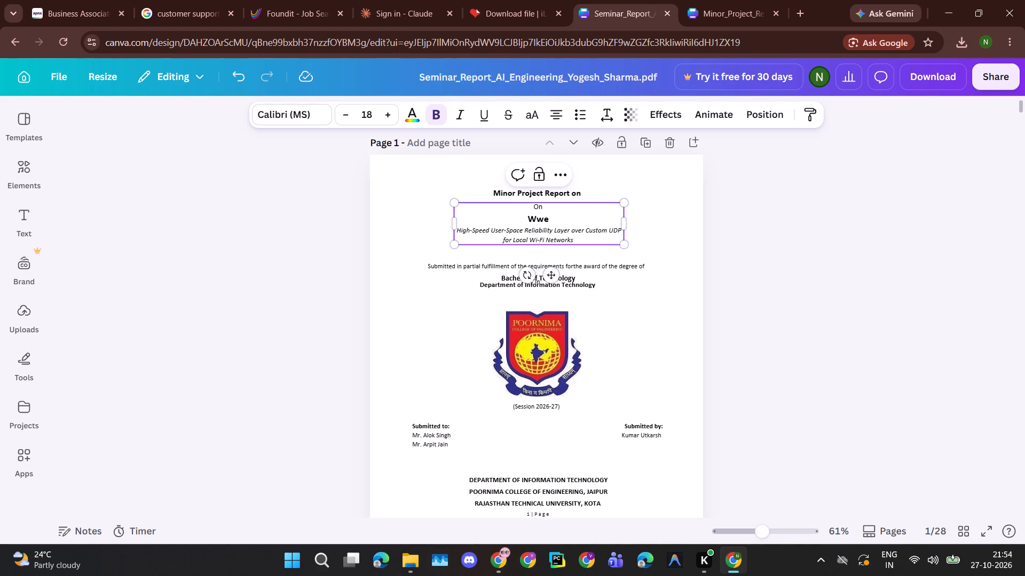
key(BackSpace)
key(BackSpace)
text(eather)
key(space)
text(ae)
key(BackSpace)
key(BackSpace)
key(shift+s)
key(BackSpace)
Complete the project title on the cover page as "Weather Agent".
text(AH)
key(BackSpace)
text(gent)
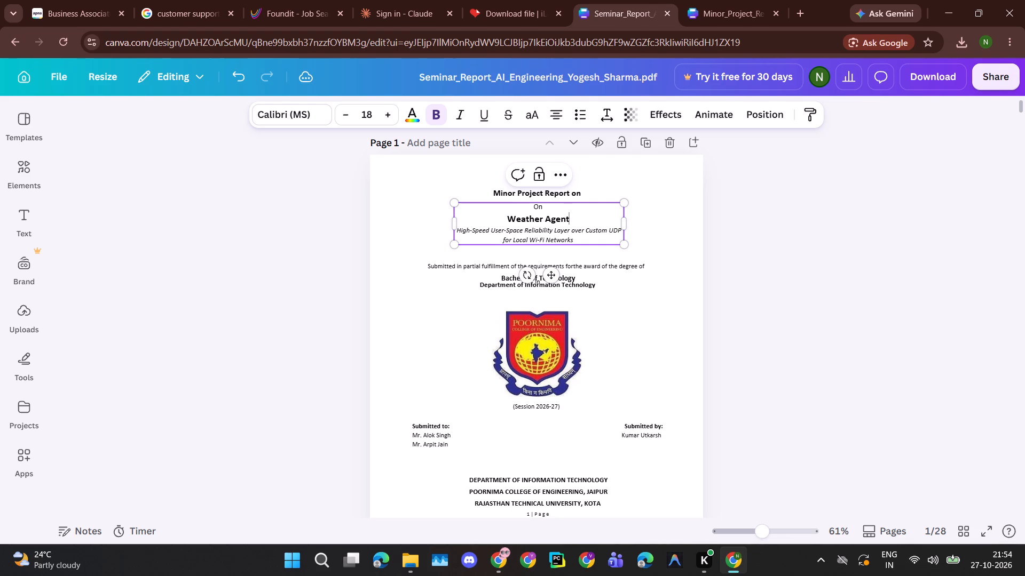
click(690, 238)
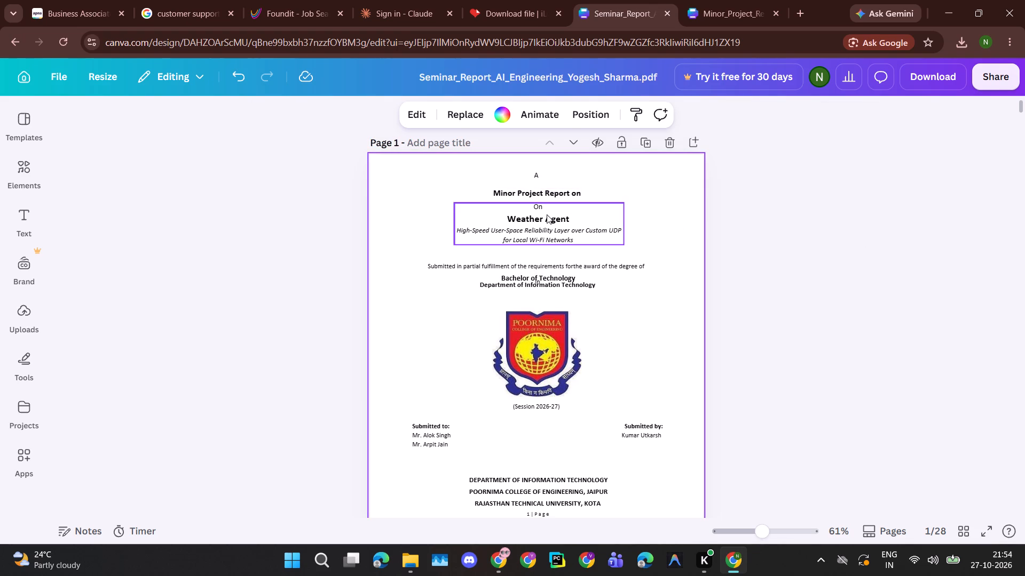
Add the bold prefix "AI-" to the cover title so it reads "AI-Weather Agent".
click(526, 219)
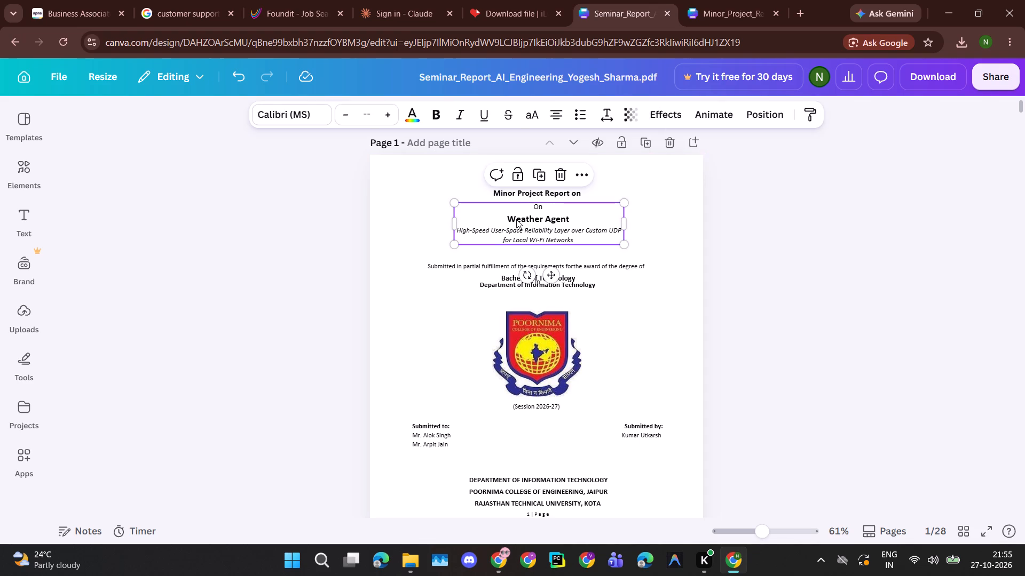
click(509, 219)
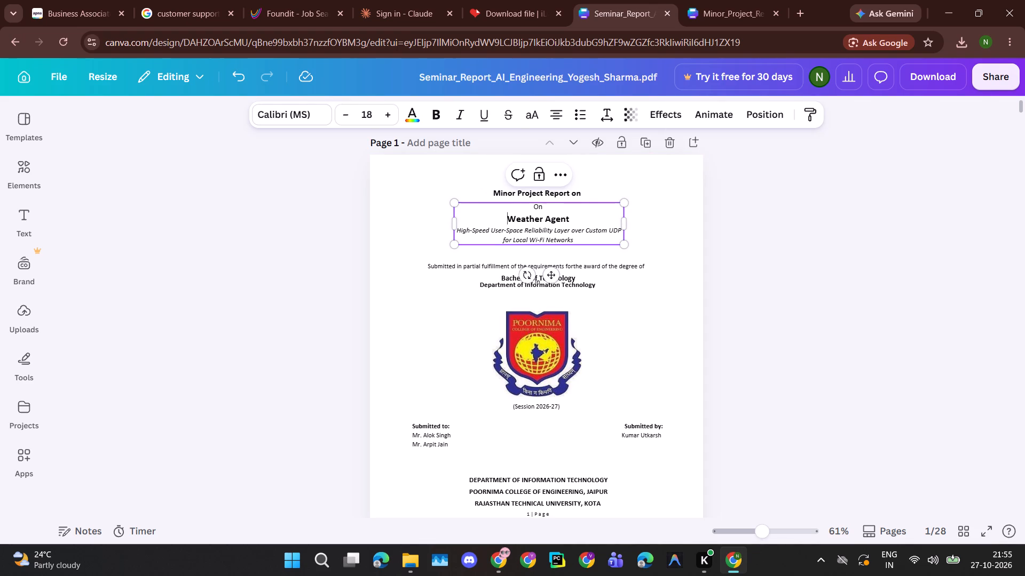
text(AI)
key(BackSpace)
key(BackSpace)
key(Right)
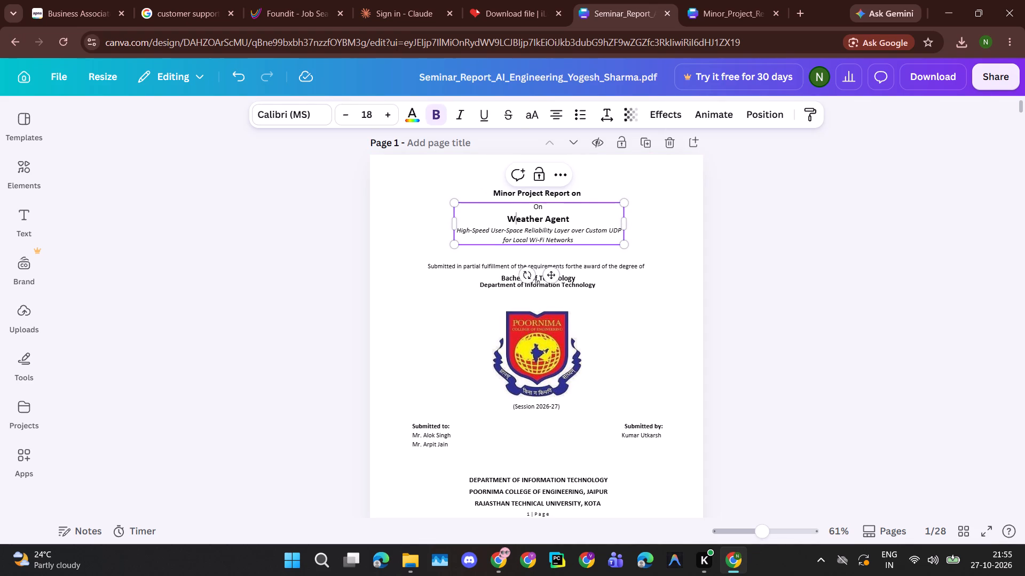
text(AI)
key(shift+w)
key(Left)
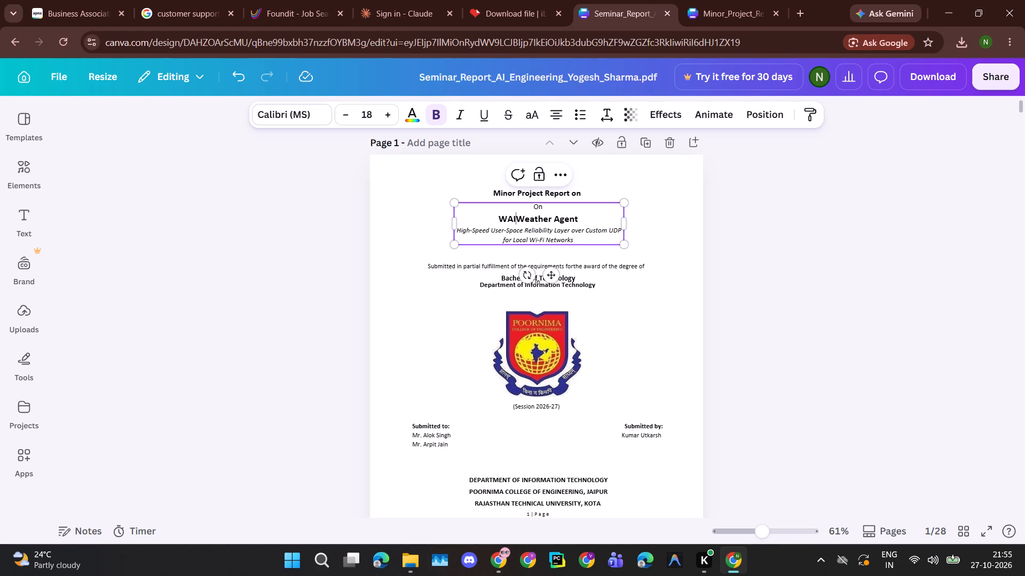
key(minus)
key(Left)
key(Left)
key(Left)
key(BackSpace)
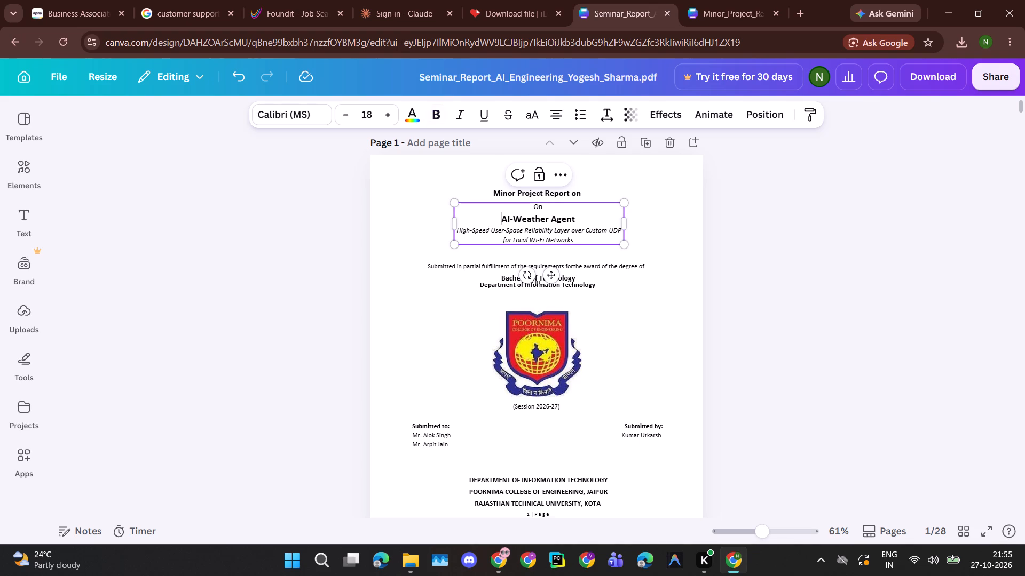
Replace the italic subtitle below the AI-Weather Agent title with "For current weather of all the city with significant details".
click(641, 314)
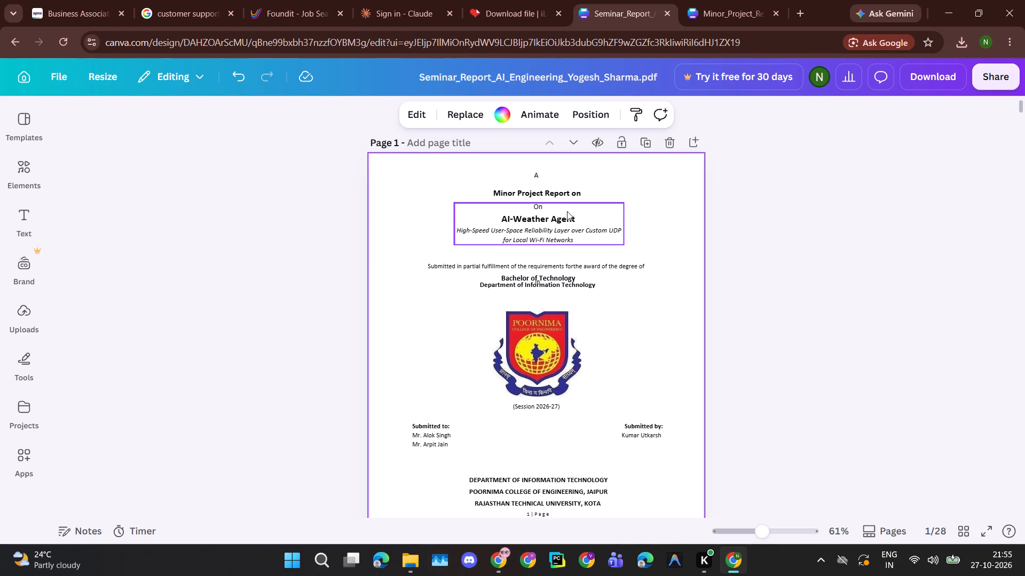
click(578, 241)
click(578, 241)
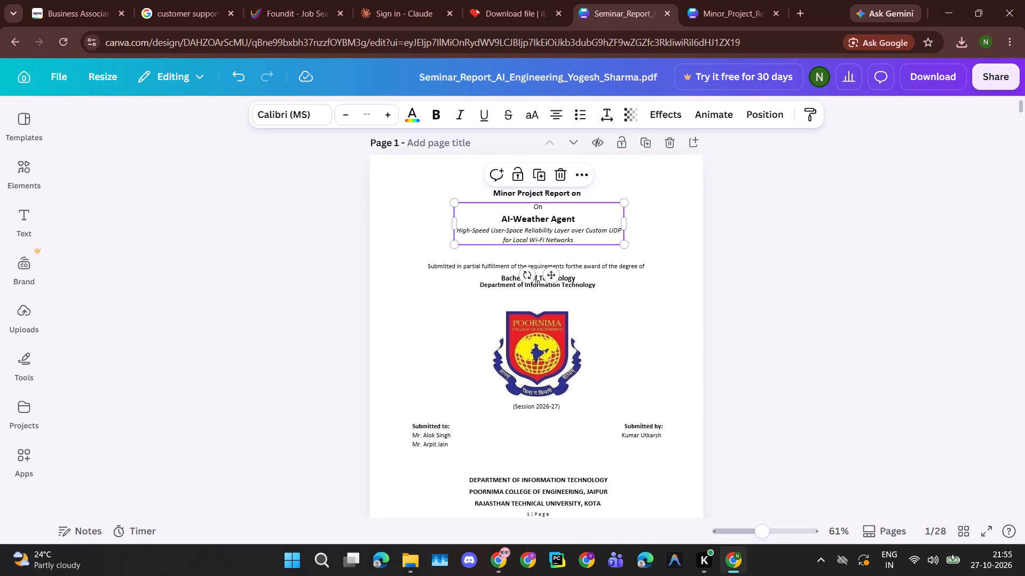
key(BackSpace)
key(BackSpace)
key(BackSpace)
key(BackSpace)
key(BackSpace)
key(BackSpace)
key(BackSpace)
key(BackSpace)
key(BackSpace)
key(BackSpace)
key(BackSpace)
key(BackSpace)
key(BackSpace)
key(BackSpace)
key(BackSpace)
key(BackSpace)
key(BackSpace)
key(BackSpace)
key(BackSpace)
key(BackSpace)
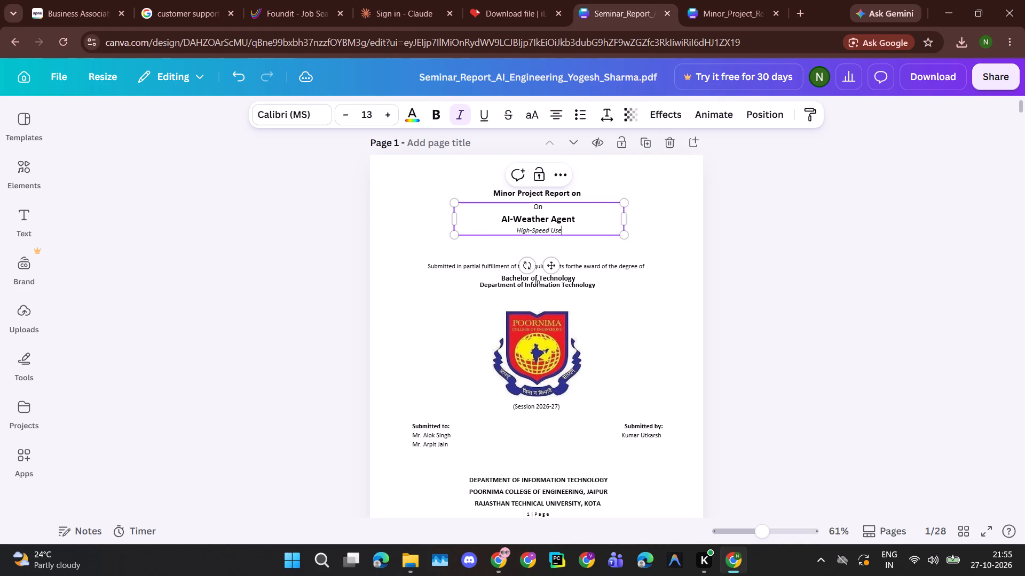
key(BackSpace)
key(BackSpace)
key(BackSpace)
key(BackSpace)
key(BackSpace)
key(BackSpace)
key(BackSpace)
key(BackSpace)
key(BackSpace)
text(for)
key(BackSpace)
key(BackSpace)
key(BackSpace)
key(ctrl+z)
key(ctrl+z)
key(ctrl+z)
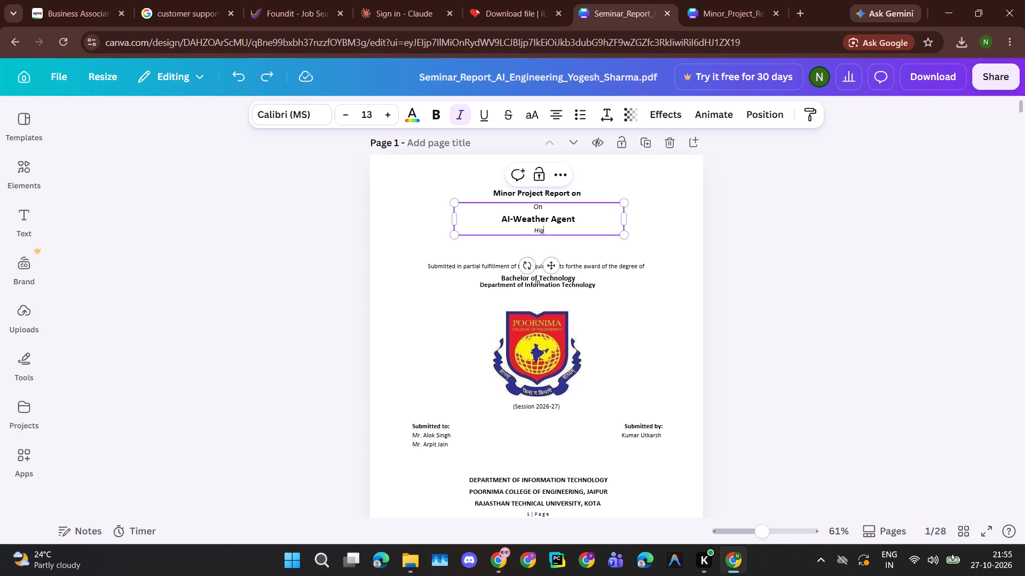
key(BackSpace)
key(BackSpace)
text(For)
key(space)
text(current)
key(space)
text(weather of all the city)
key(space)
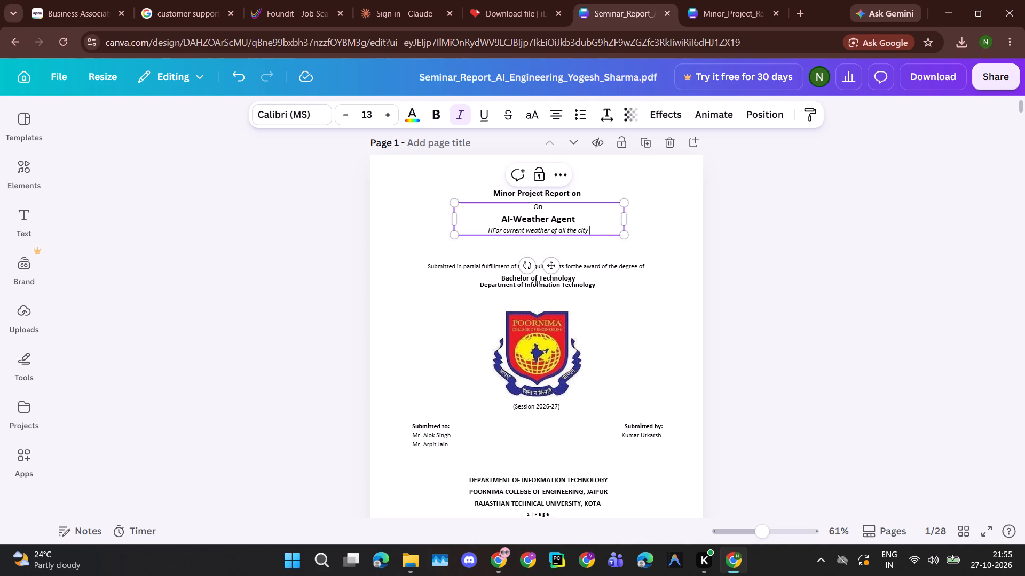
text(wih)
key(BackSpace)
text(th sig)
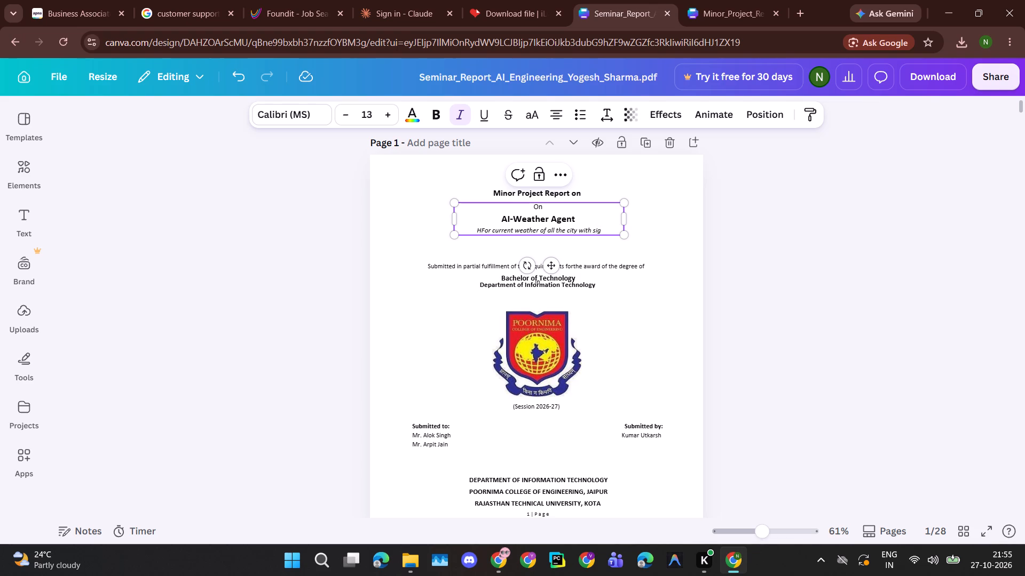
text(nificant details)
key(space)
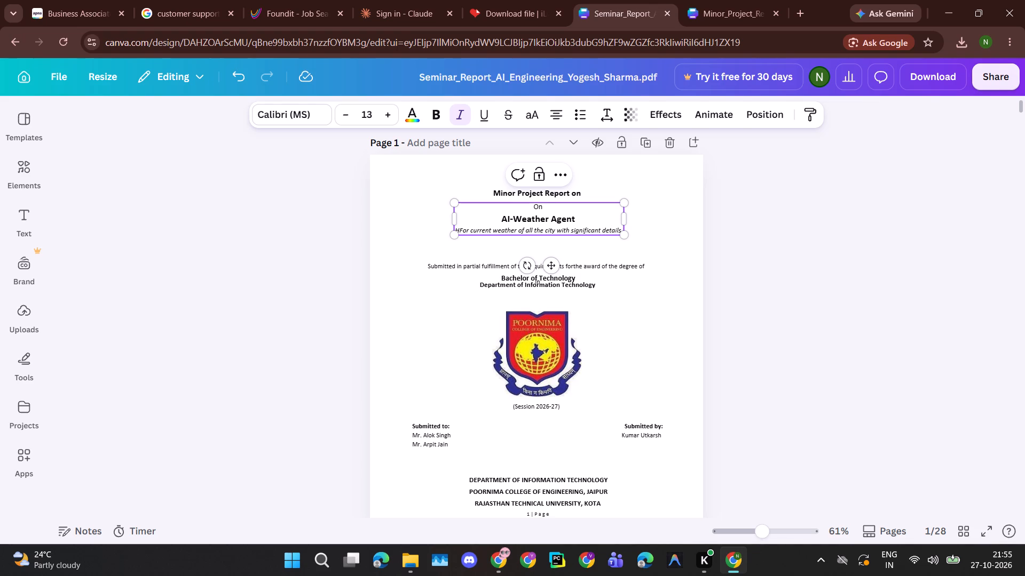
click(462, 231)
key(Left)
key(BackSpace)
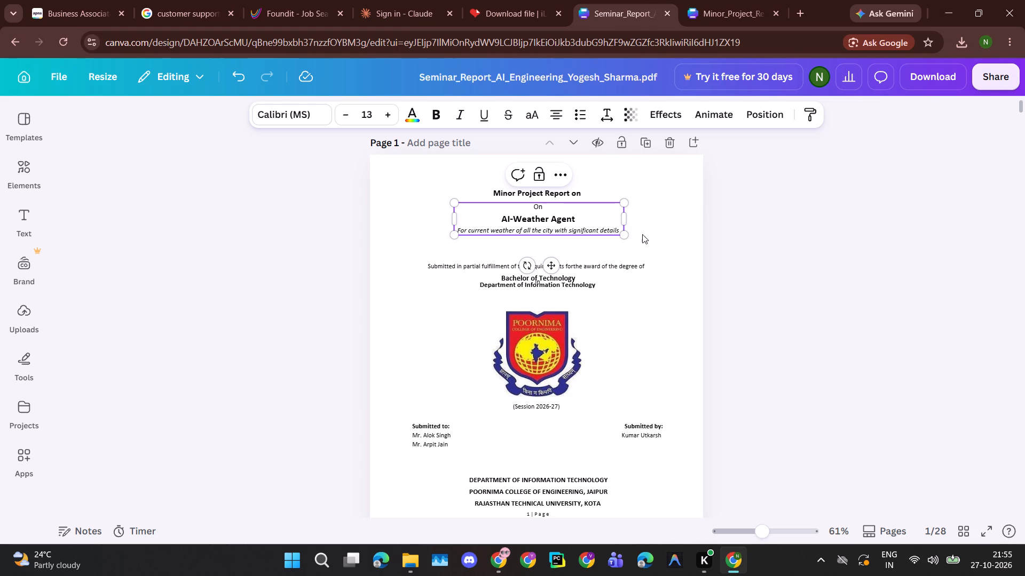
click(638, 226)
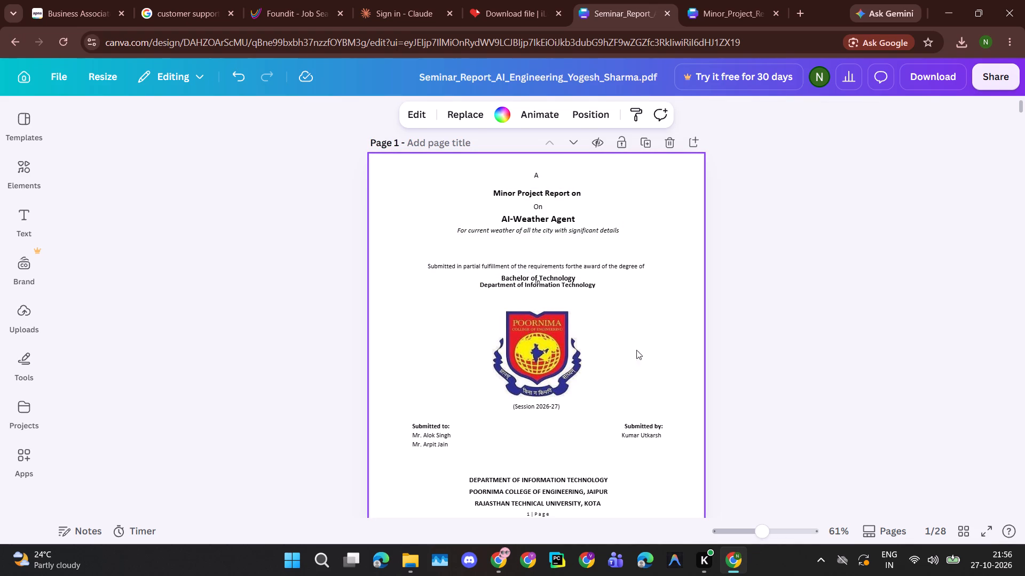
Replace the classmate's name under "Submitted by:" on the cover page with the seminar report author's full name in bold.
scroll(650, 398, down, 1)
double_click(661, 366)
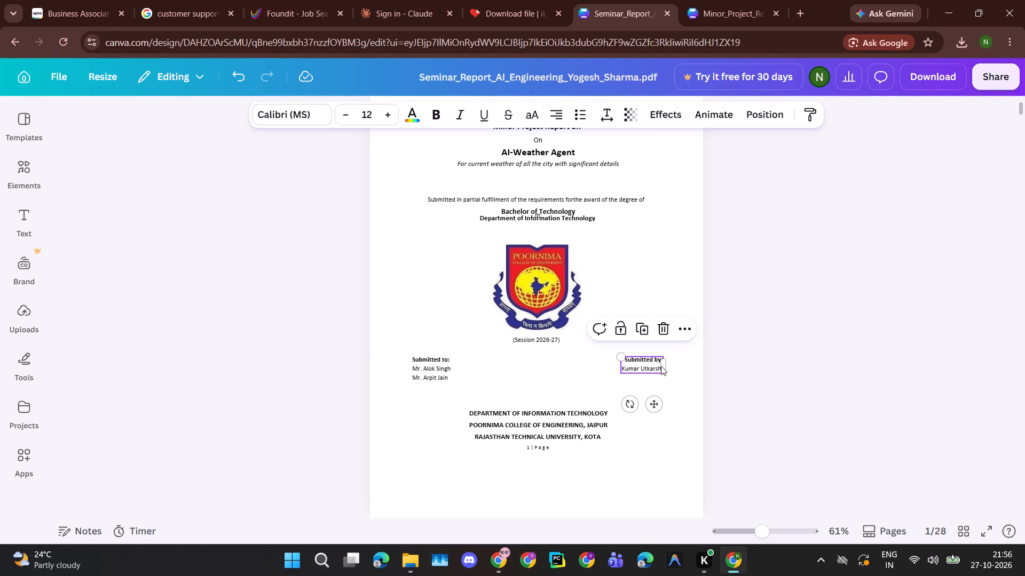
click(661, 366)
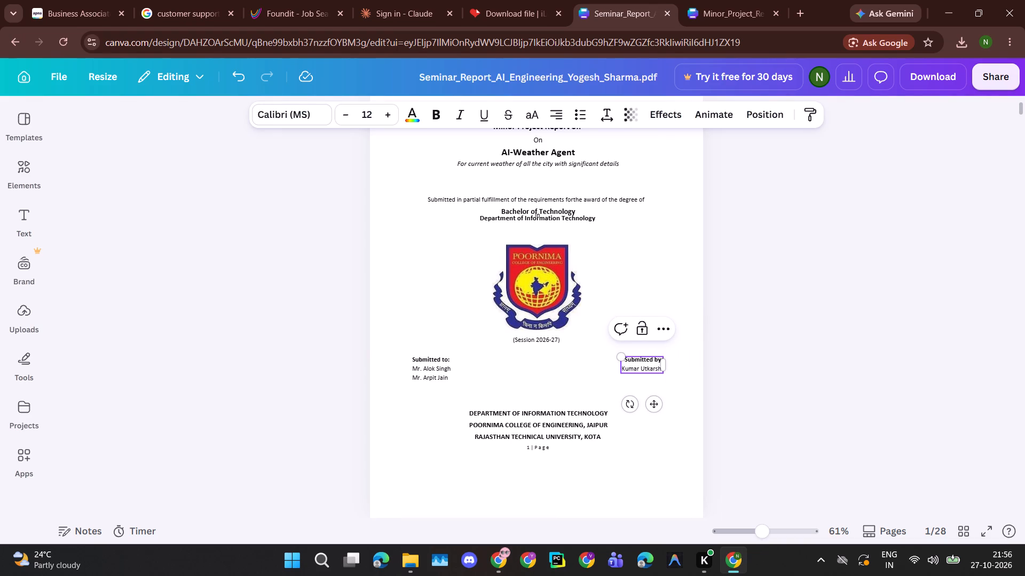
key(BackSpace)
key(BackSpace)
key(BackSpace)
key(BackSpace)
key(BackSpace)
key(BackSpace)
key(BackSpace)
key(BackSpace)
key(BackSpace)
key(BackSpace)
key(BackSpace)
key(BackSpace)
key(BackSpace)
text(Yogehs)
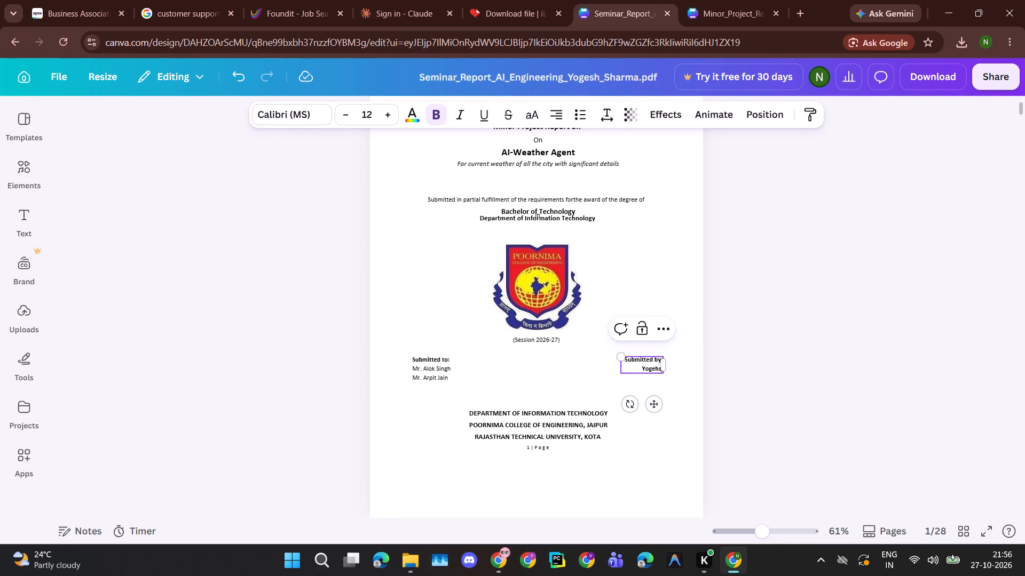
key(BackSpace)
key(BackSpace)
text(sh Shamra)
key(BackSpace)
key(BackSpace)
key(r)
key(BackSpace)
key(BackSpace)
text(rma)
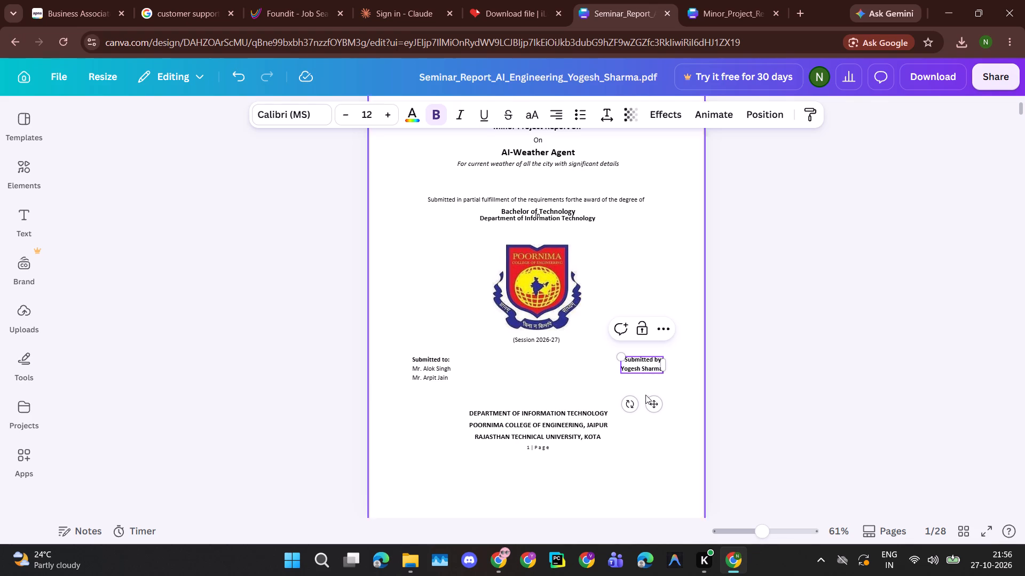
click(493, 375)
Delete the "1 | Page" line below the department, college and university names on the cover page.
scroll(493, 375, down, 2)
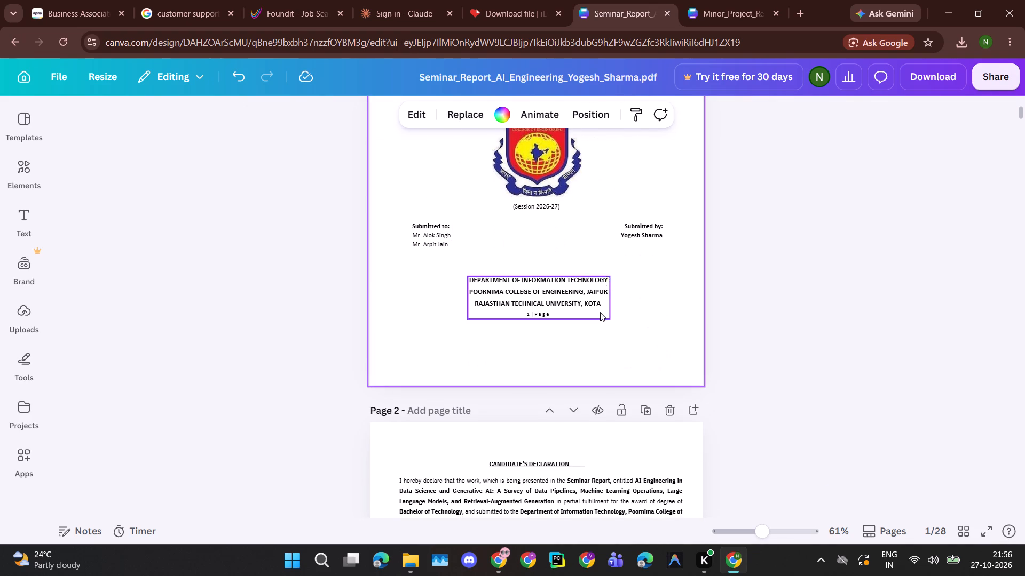
click(557, 316)
click(554, 314)
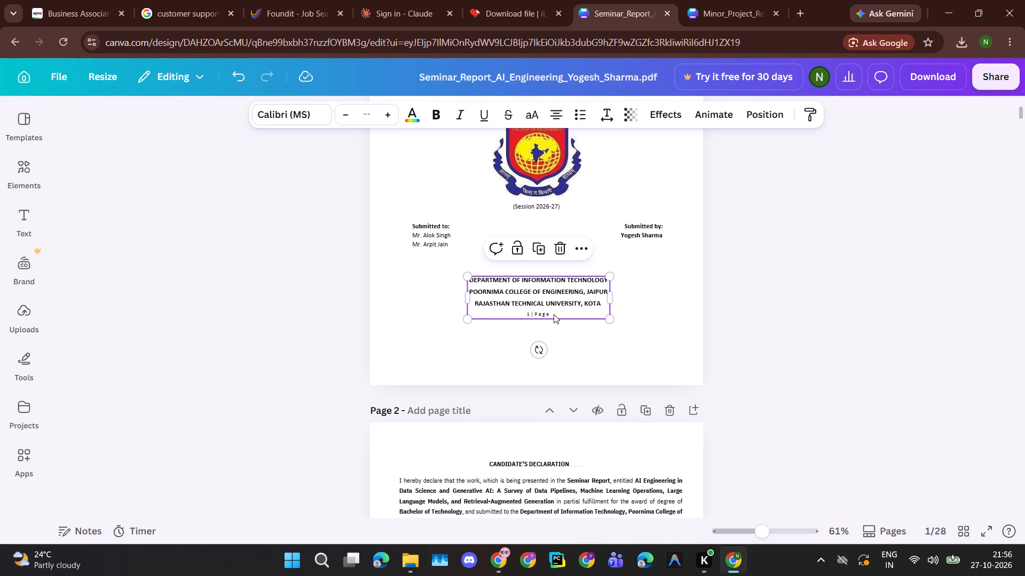
click(554, 314)
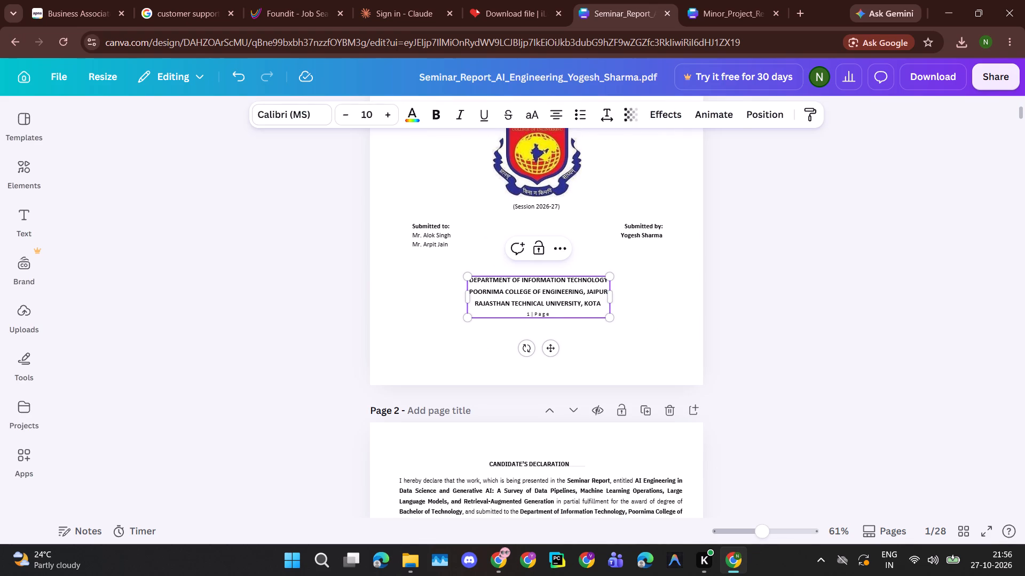
key(BackSpace)
key(BackSpace)
key(BackSpace)
key(BackSpace)
key(BackSpace)
key(BackSpace)
key(BackSpace)
key(BackSpace)
key(BackSpace)
key(BackSpace)
key(BackSpace)
key(BackSpace)
drag(554, 314, 602, 388)
click(610, 353)
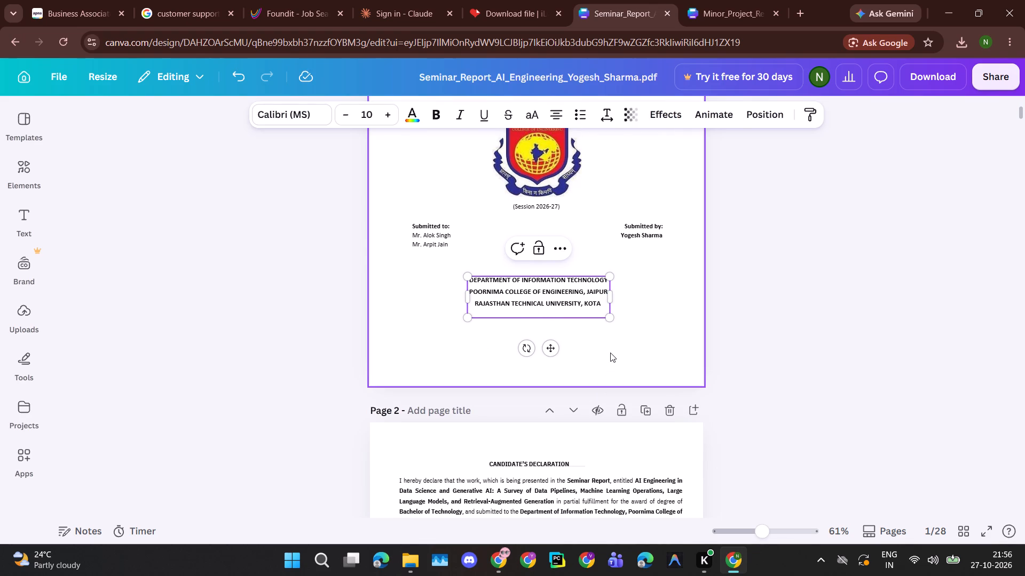
Replace "Seminar" with bold "NSP" before "Report" in the first sentence of the page 2 candidate's declaration.
scroll(610, 353, down, 4)
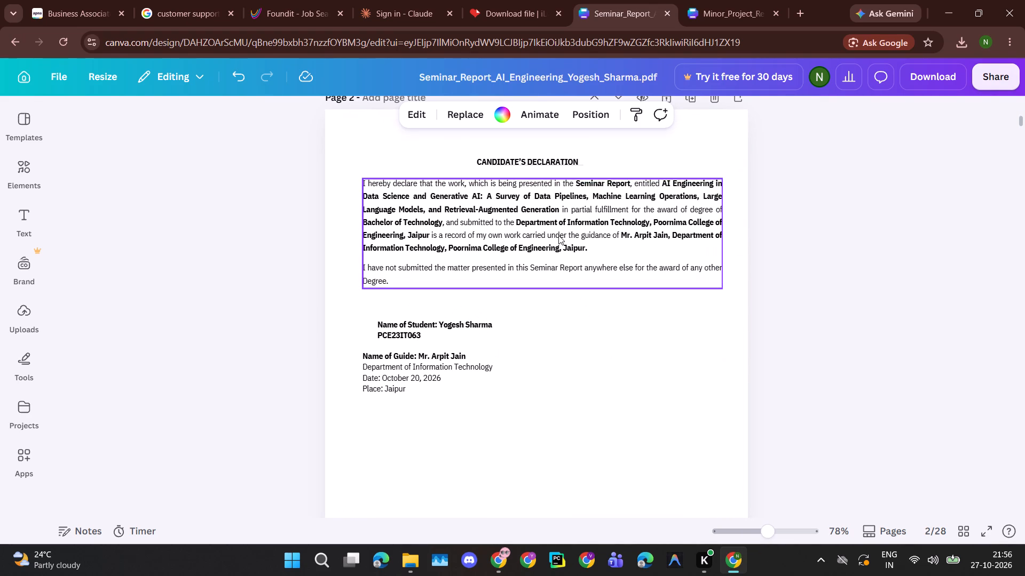
click(629, 183)
click(629, 183)
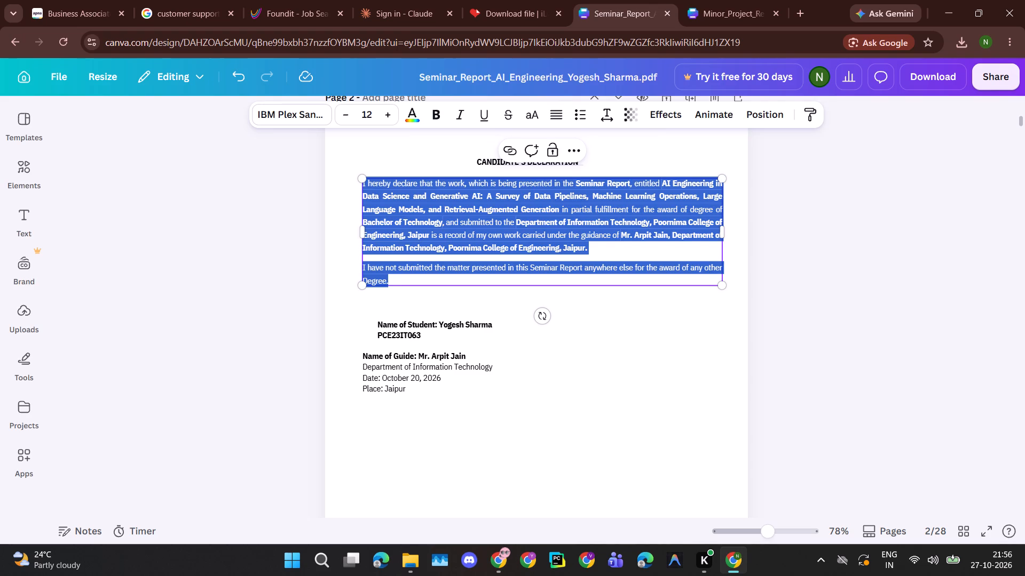
click(629, 183)
key(Left)
key(Left)
key(Left)
key(Left)
key(Left)
key(Left)
key(Left)
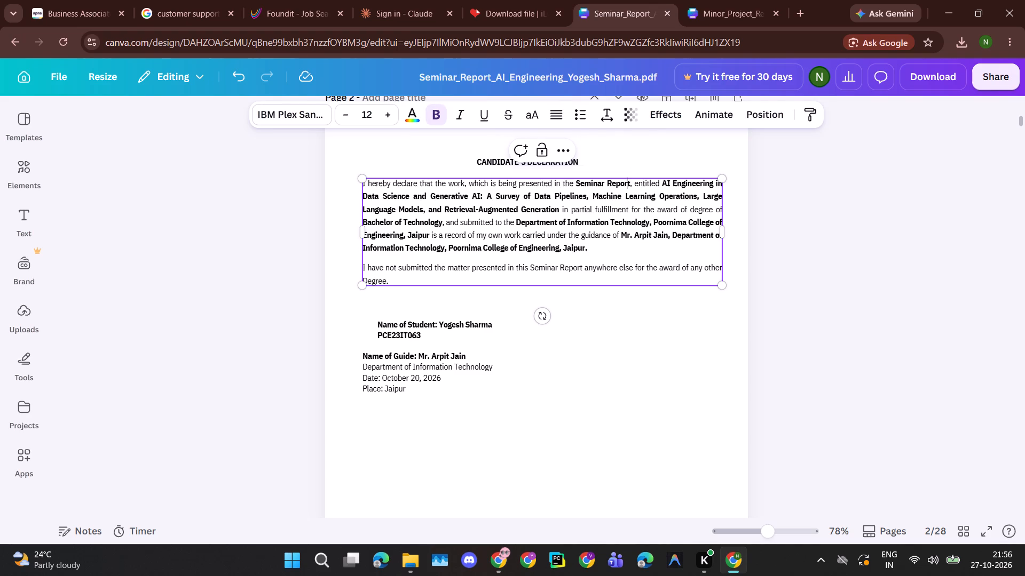
key(Left)
key(Right)
key(BackSpace)
key(BackSpace)
key(BackSpace)
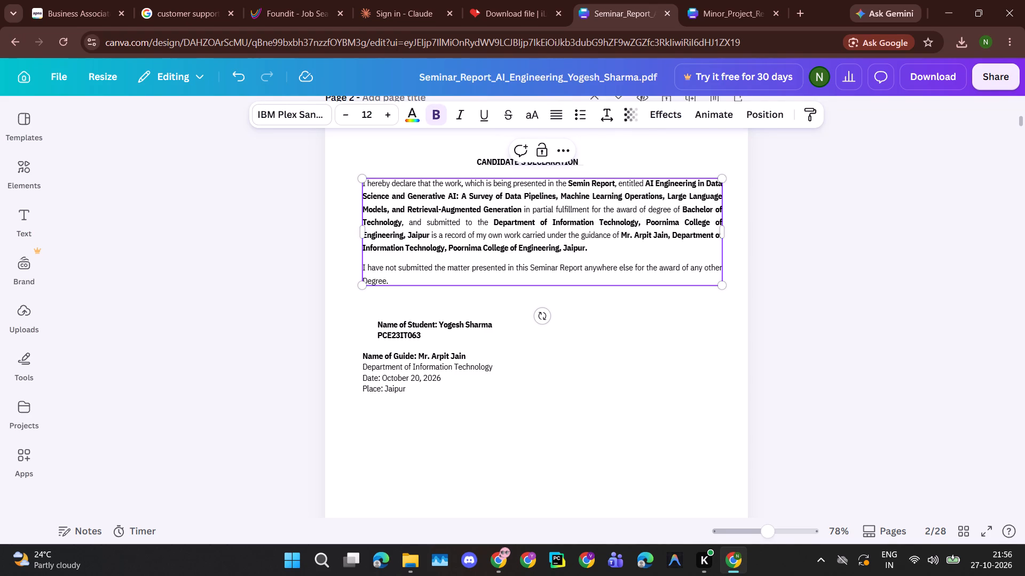
key(BackSpace)
key(BackSpace)
key(BackSpace)
key(BackSpace)
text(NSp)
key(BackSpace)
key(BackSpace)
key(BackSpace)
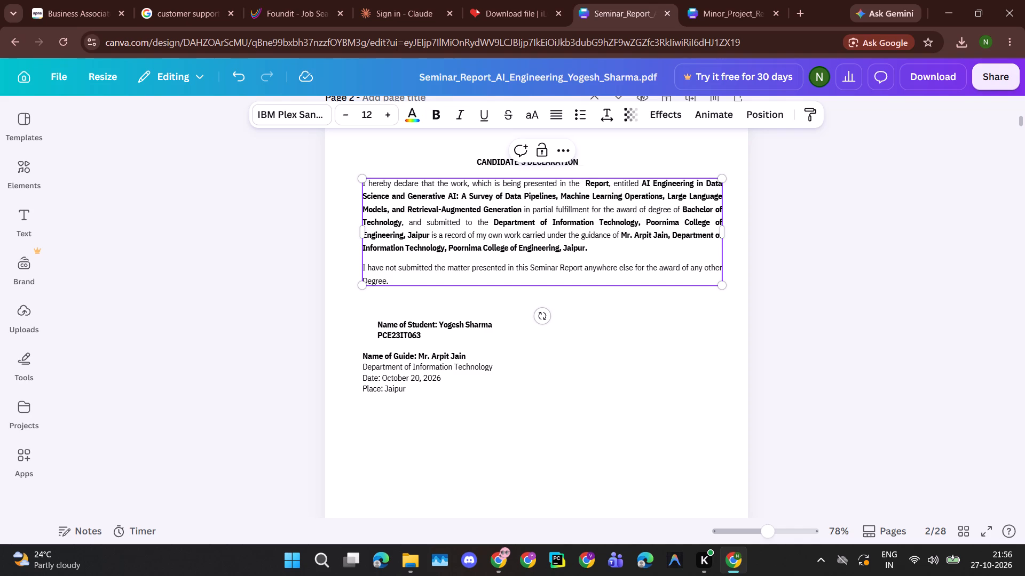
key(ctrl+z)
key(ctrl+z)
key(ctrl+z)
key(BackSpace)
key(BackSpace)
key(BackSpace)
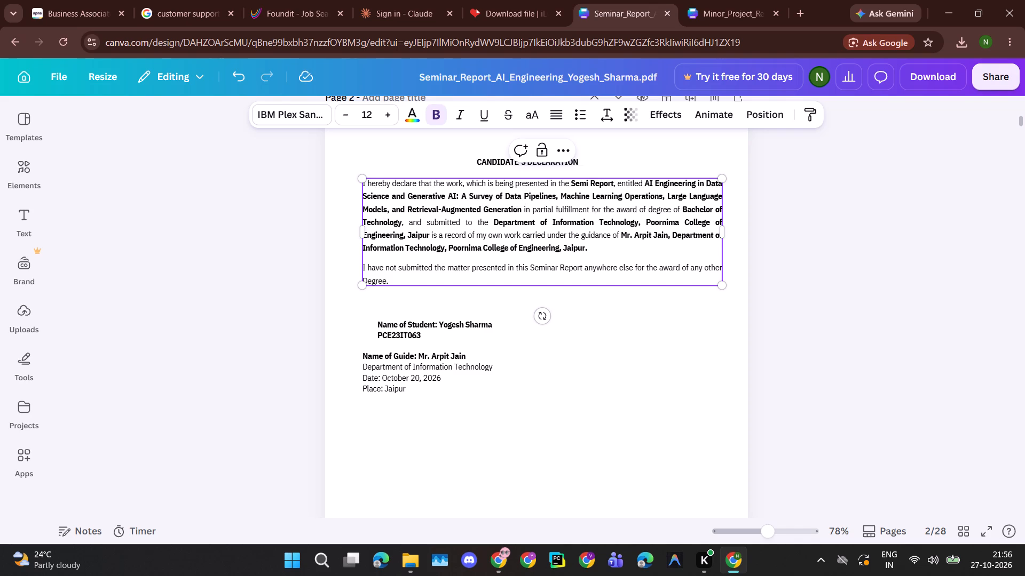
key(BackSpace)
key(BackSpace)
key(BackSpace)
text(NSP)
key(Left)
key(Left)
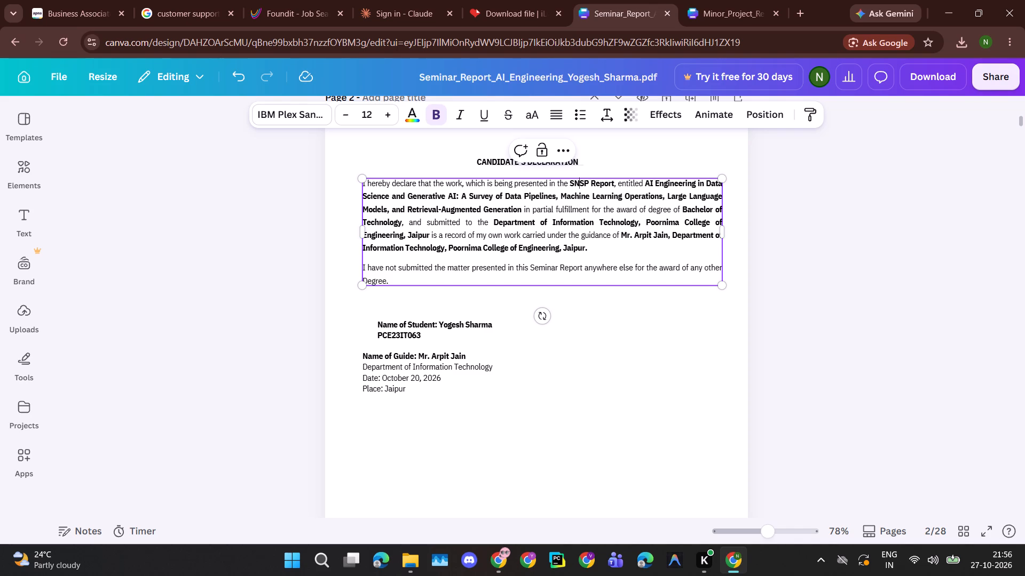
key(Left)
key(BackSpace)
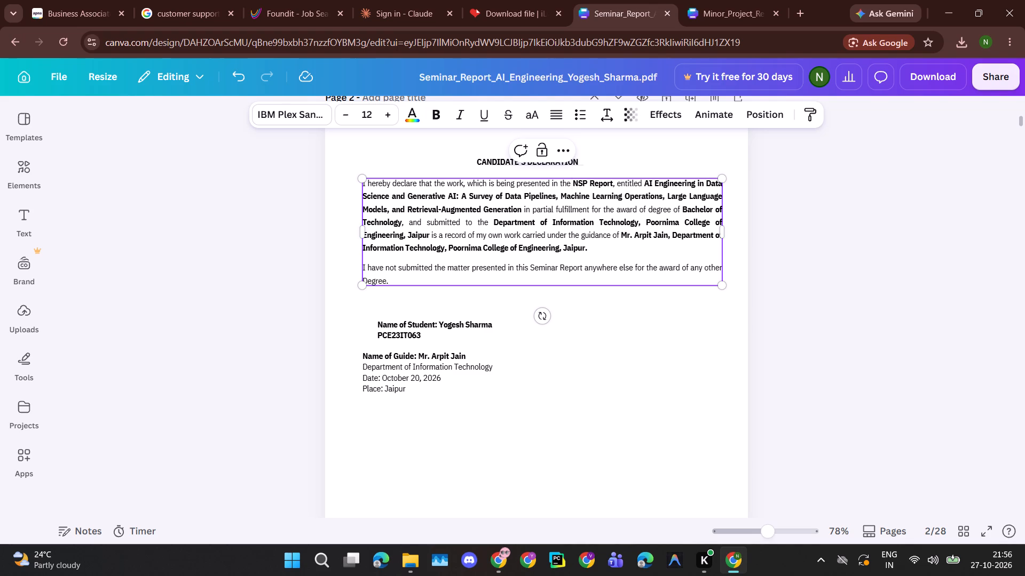
Insert "(Non syllabus project )" directly after "NSP" in the declaration's first sentence.
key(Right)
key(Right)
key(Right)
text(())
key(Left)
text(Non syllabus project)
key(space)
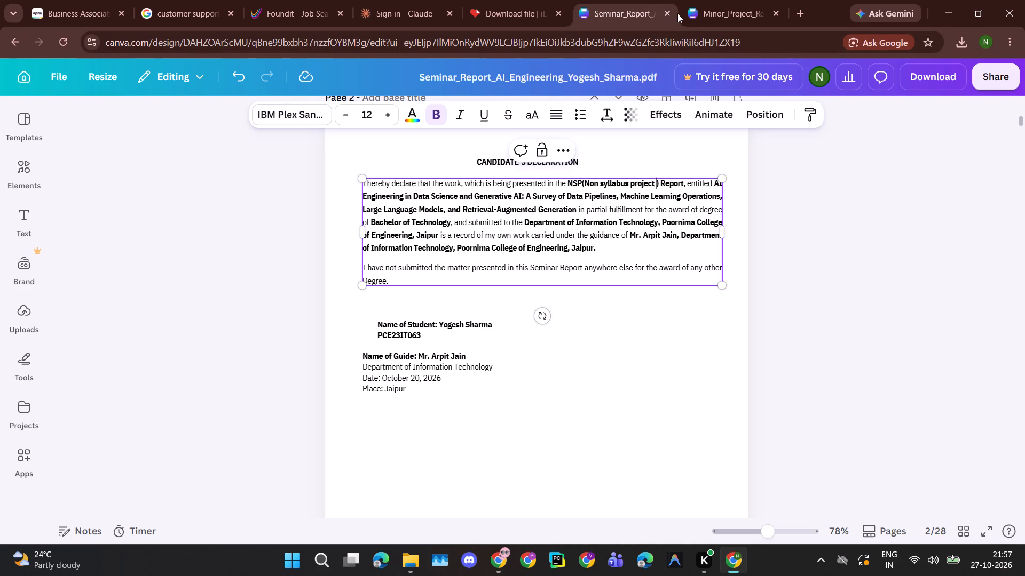
Review the Minor Project Report's front pages, from declaration to table of contents, and compare its declaration with the seminar report's candidate's declaration.
click(733, 12)
scroll(696, 325, down, 6)
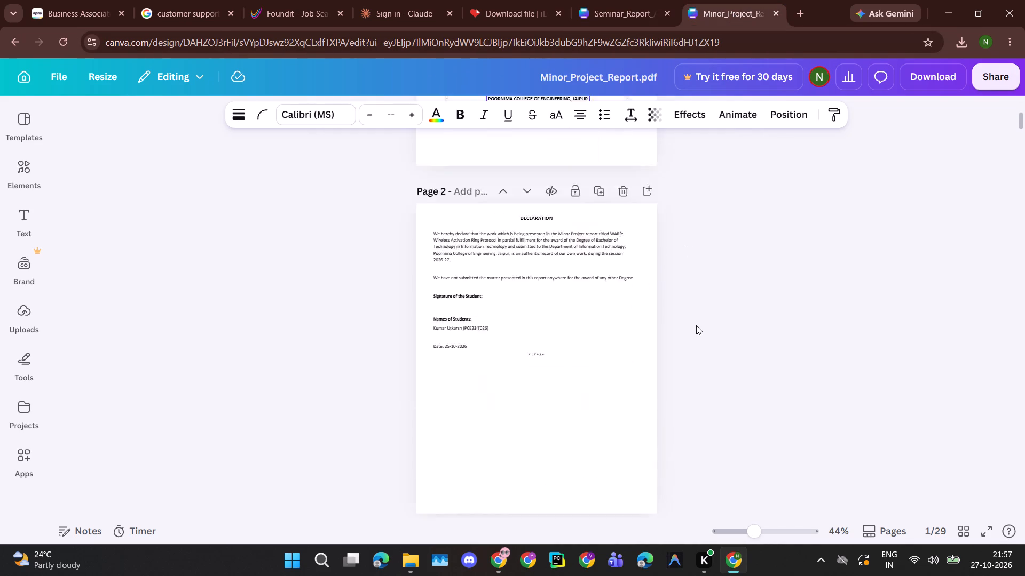
scroll(696, 325, down, 6)
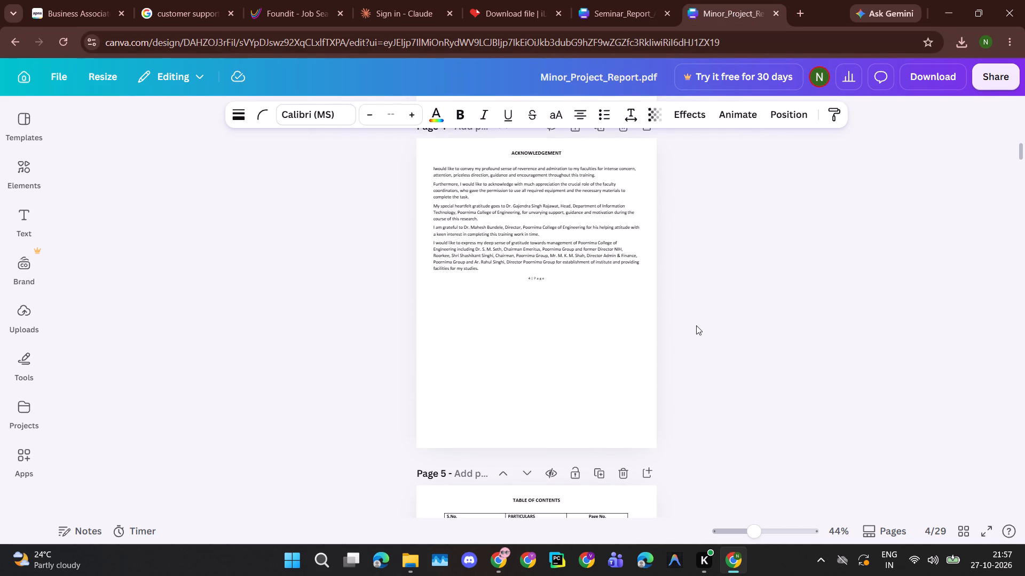
scroll(696, 325, down, 5)
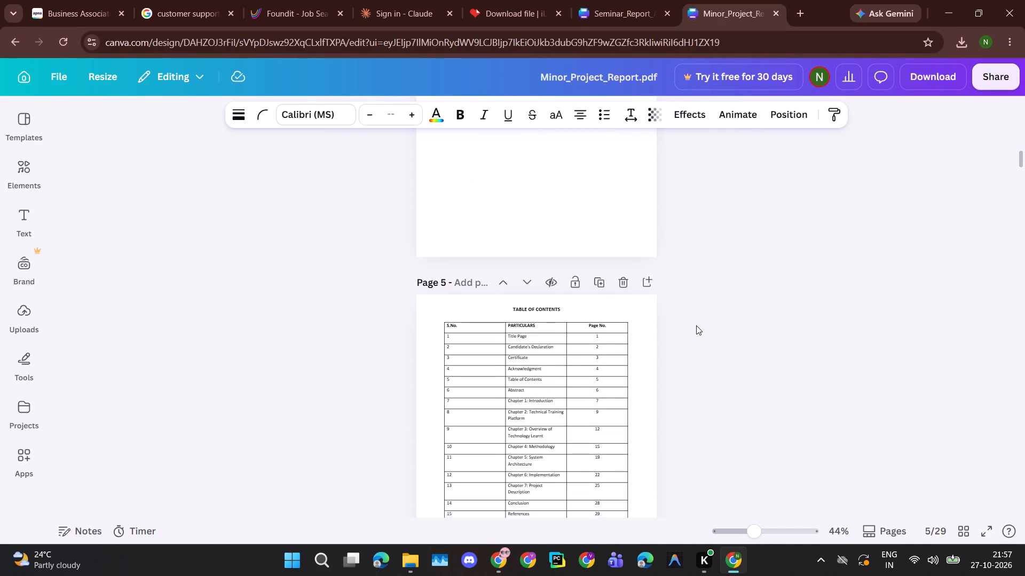
scroll(696, 325, down, 2)
click(611, 0)
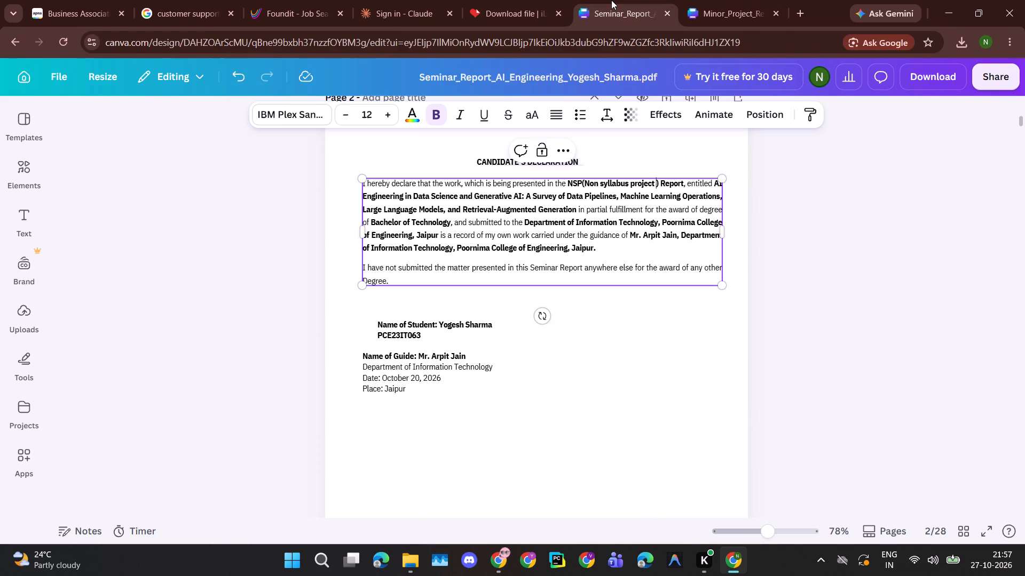
scroll(666, 323, down, 1)
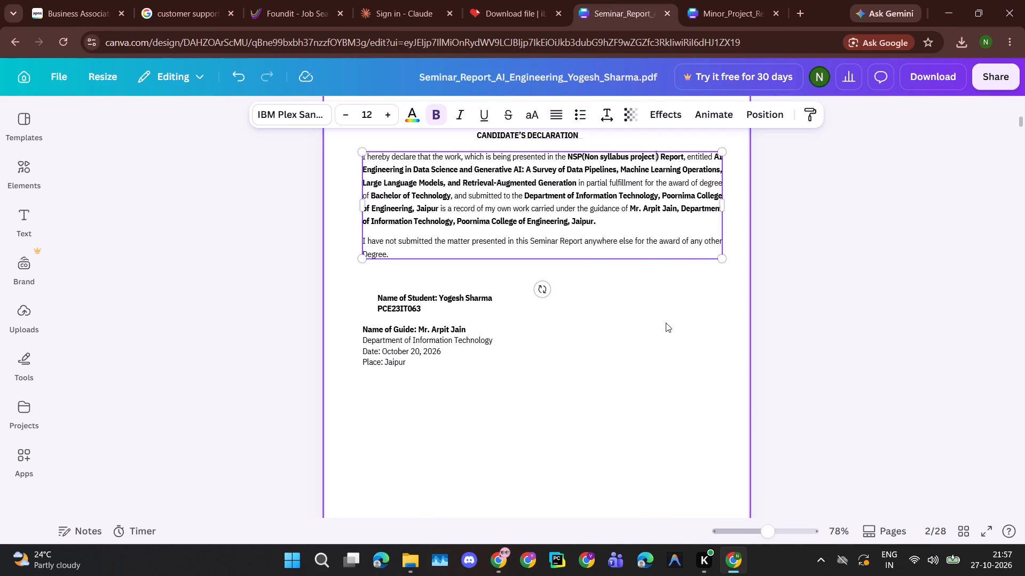
scroll(666, 323, down, 1)
click(699, 0)
scroll(642, 242, up, 8)
scroll(642, 242, down, 4)
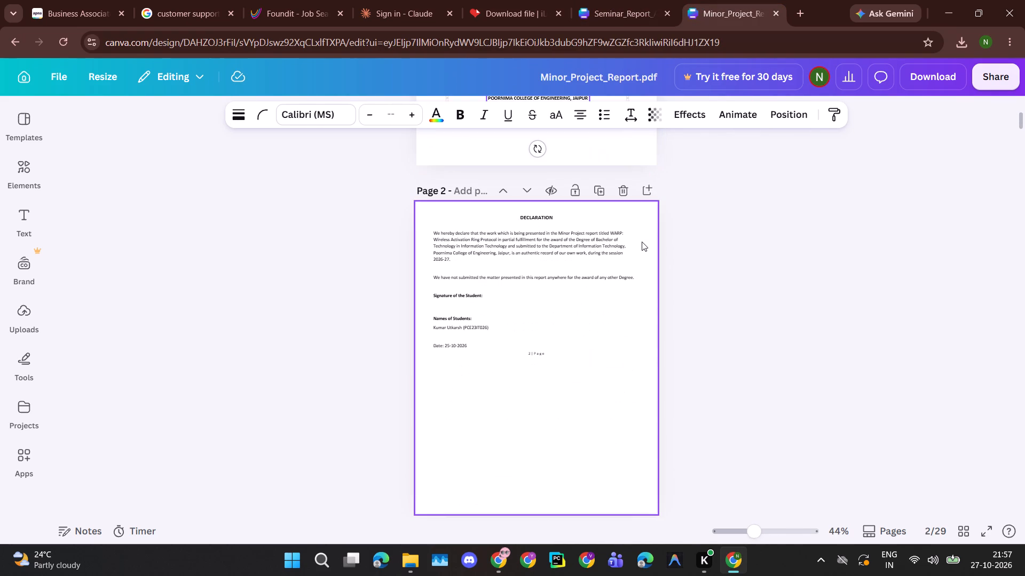
Return to the Seminar Report design and align the student name and roll number block with the declaration's left text margin.
click(592, 0)
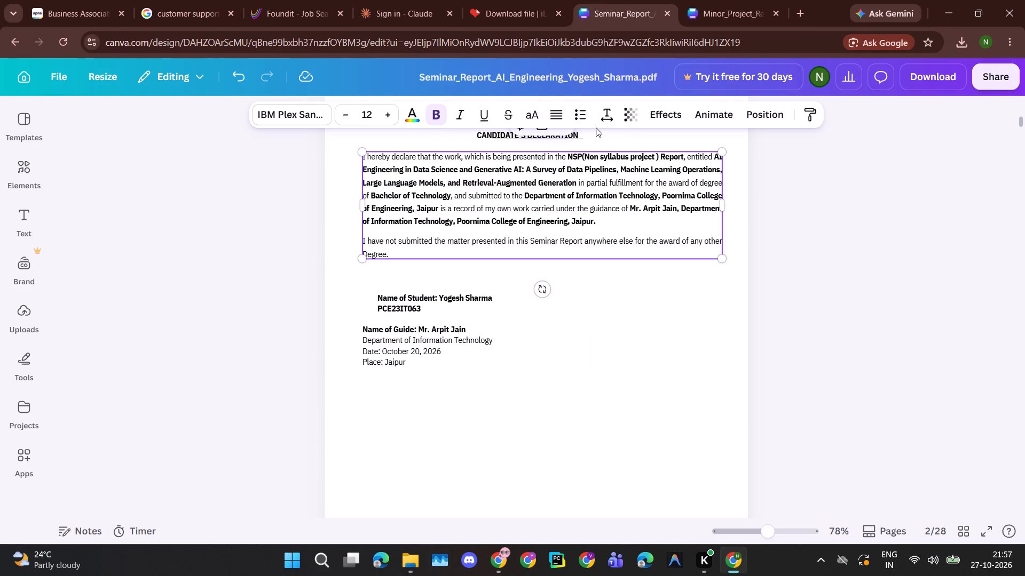
scroll(616, 259, up, 1)
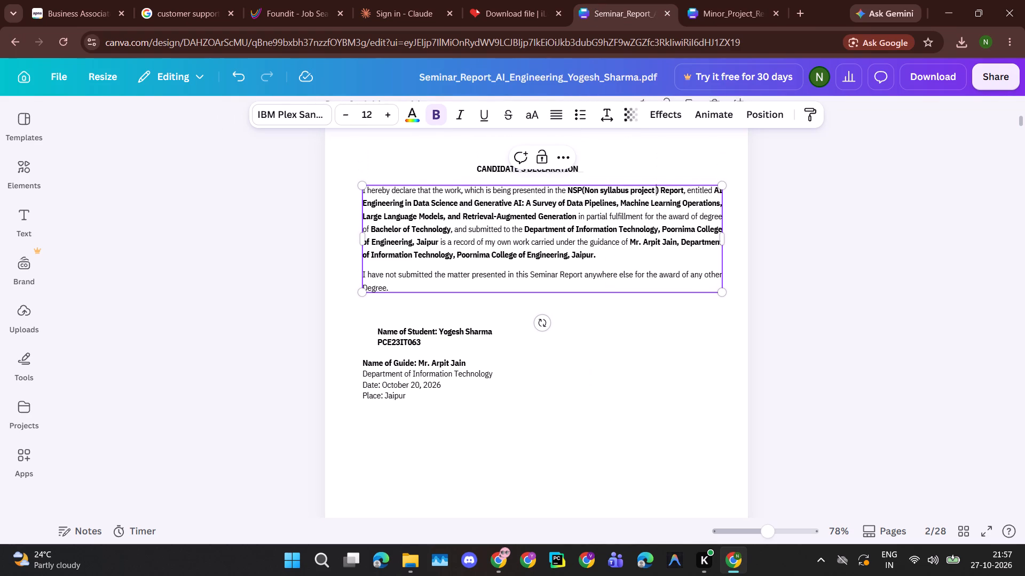
scroll(616, 259, right, 2)
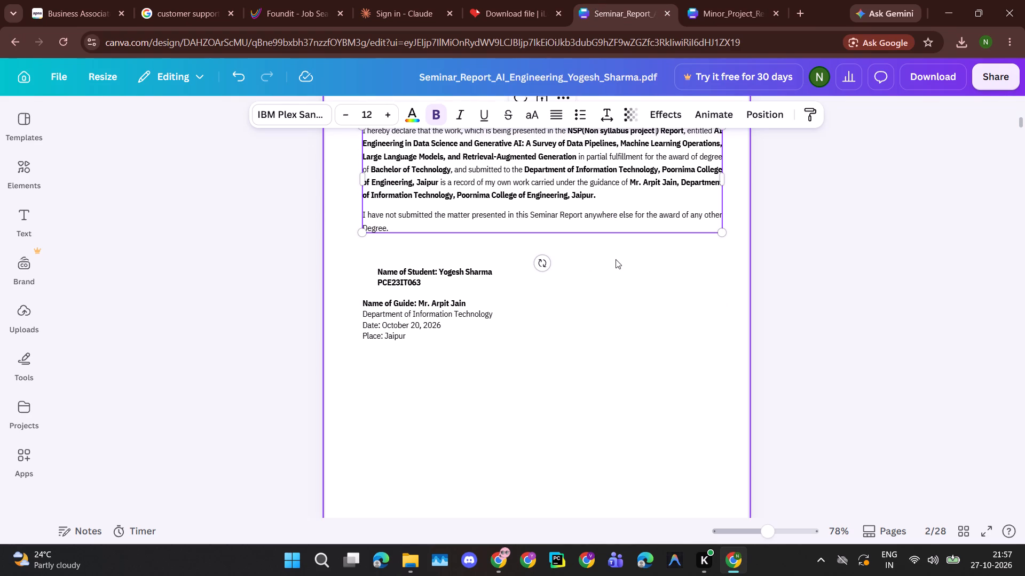
click(640, 303)
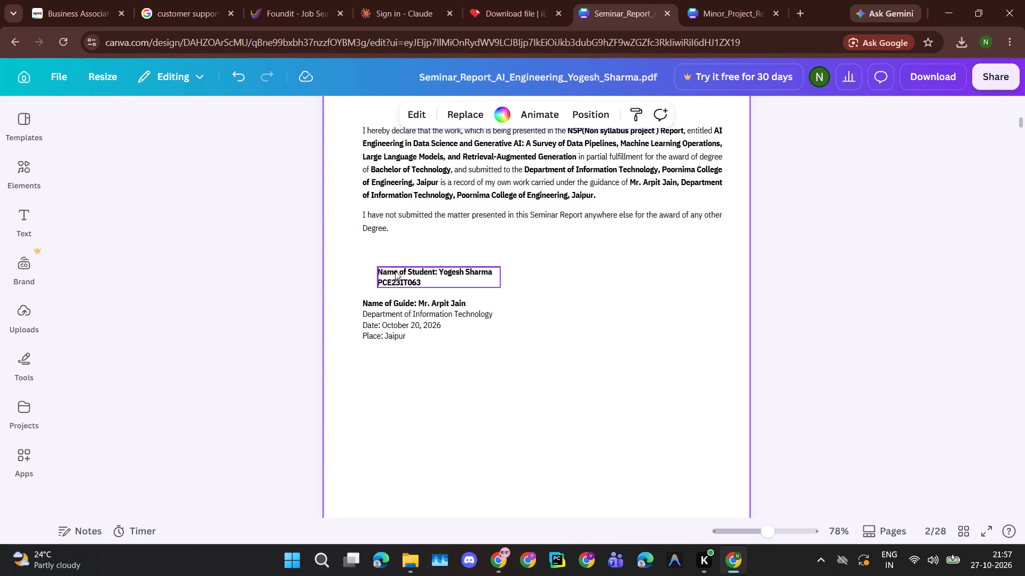
drag(397, 270, 368, 273)
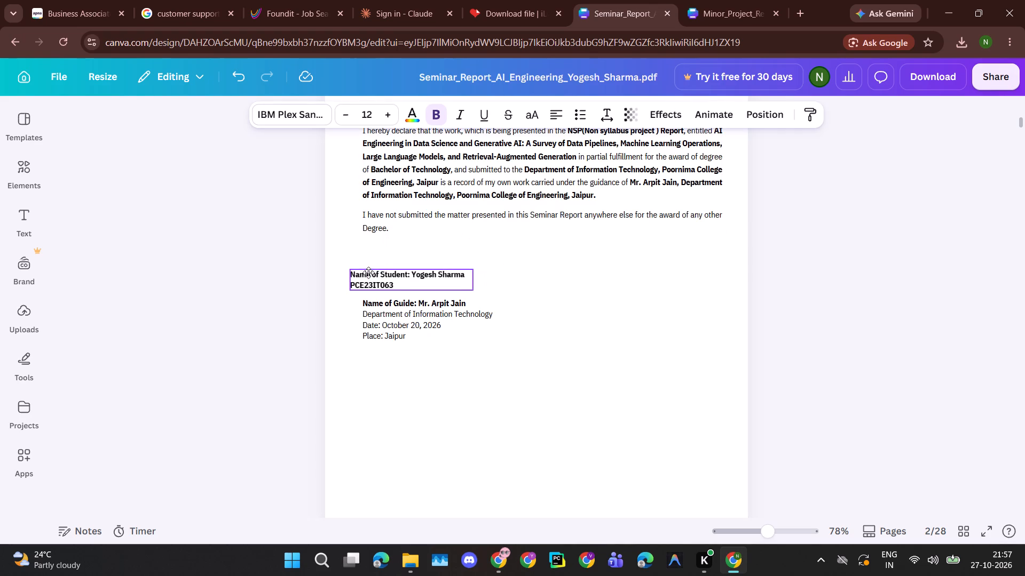
drag(368, 273, 381, 267)
click(587, 338)
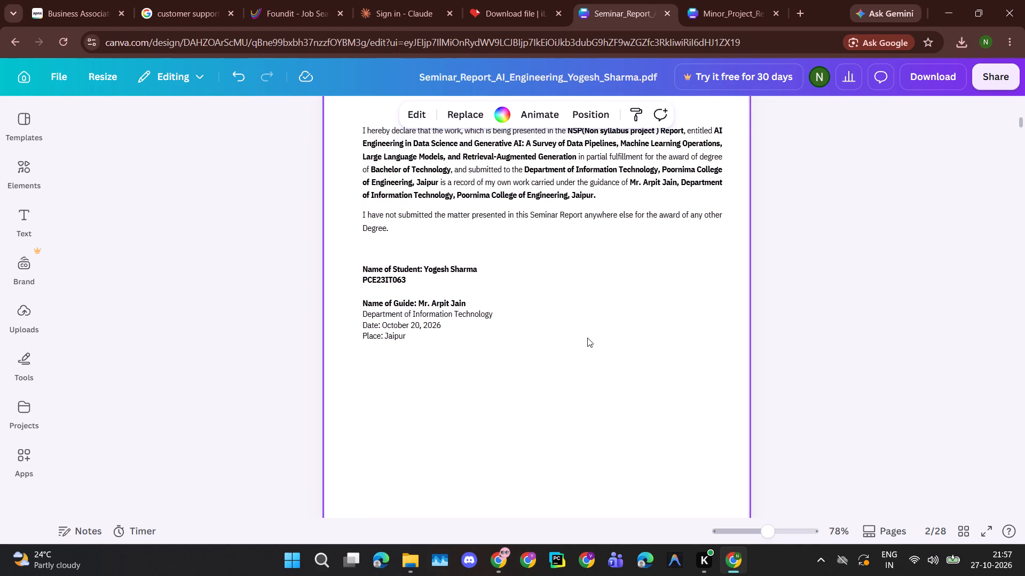
Compare the page 2 declaration with the declaration and certificate pages of the Minor Project Report.
scroll(587, 338, down, 2)
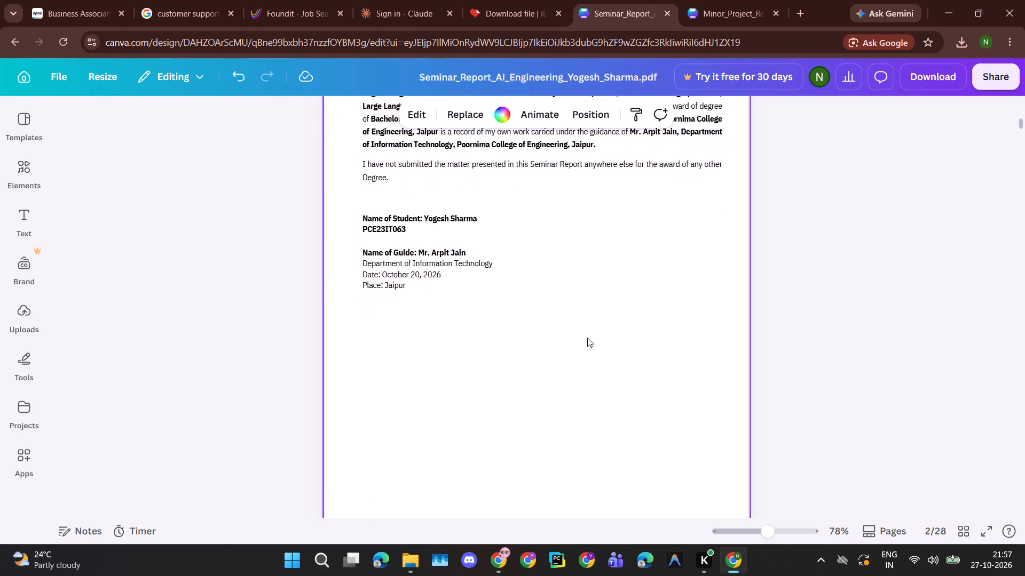
scroll(587, 338, down, 1)
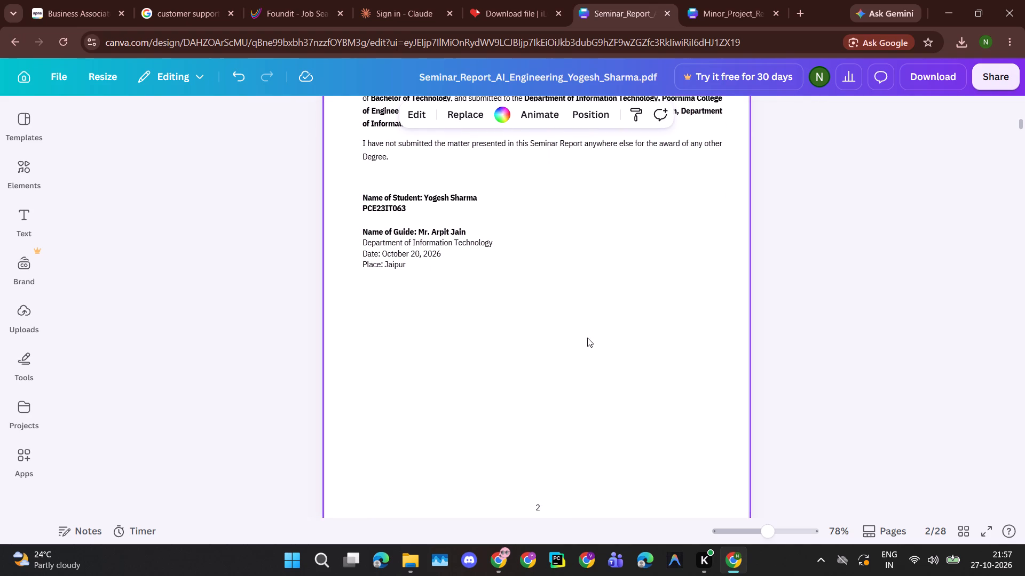
scroll(587, 338, up, 3)
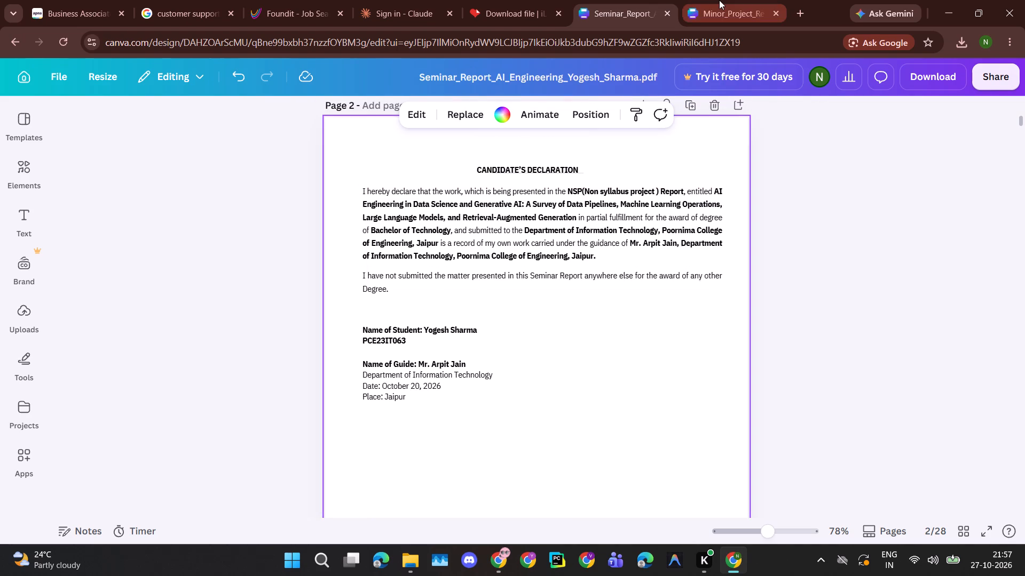
click(719, 0)
scroll(626, 359, down, 1)
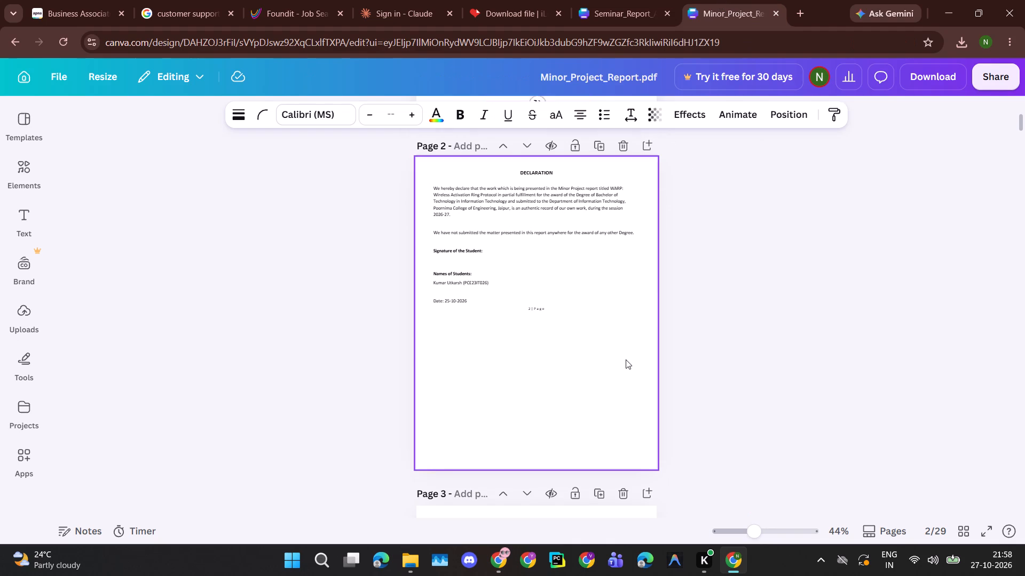
scroll(626, 359, down, 5)
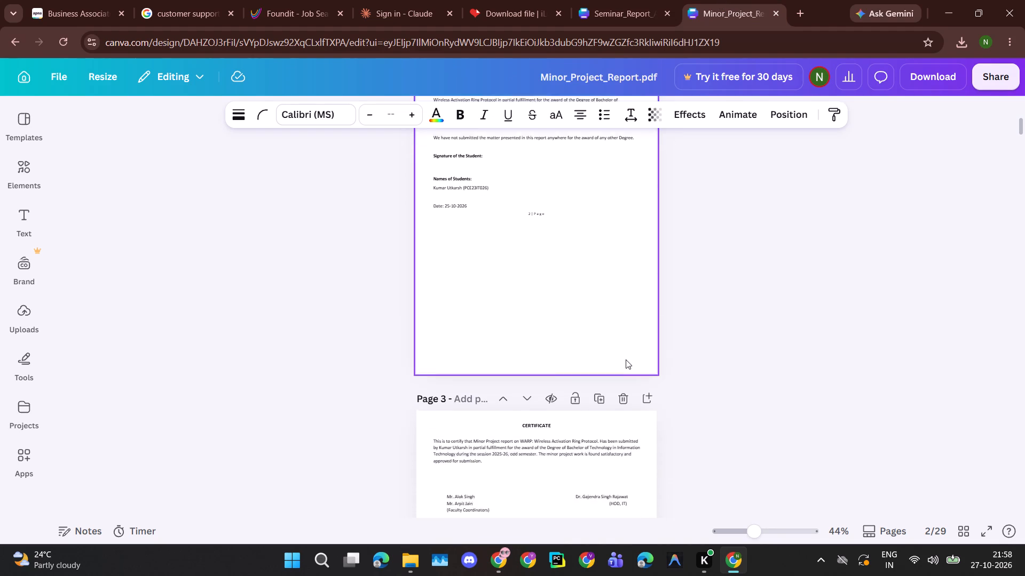
scroll(626, 359, down, 3)
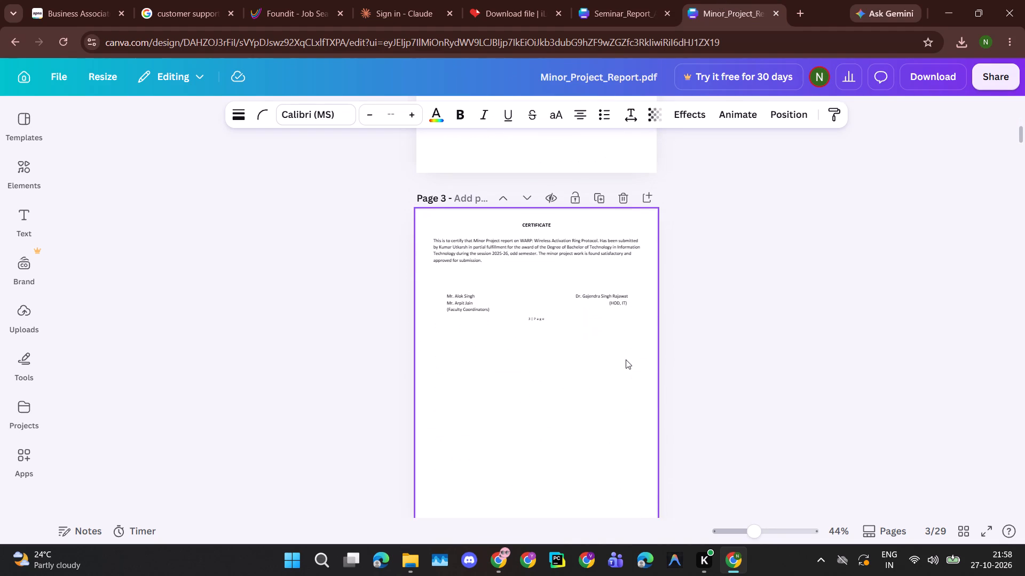
scroll(626, 359, down, 1)
key(alt+Tab)
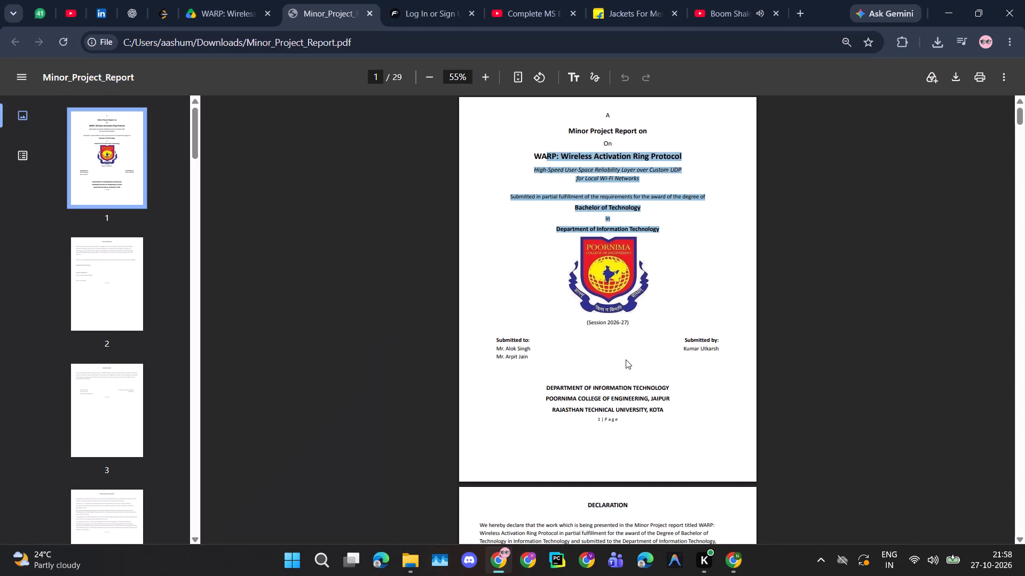
click(626, 359)
key(alt+Tab)
Return to the Seminar Report design and replace "seminar" with "NSP" in the first sentence of the page 3 department certificate.
click(605, 0)
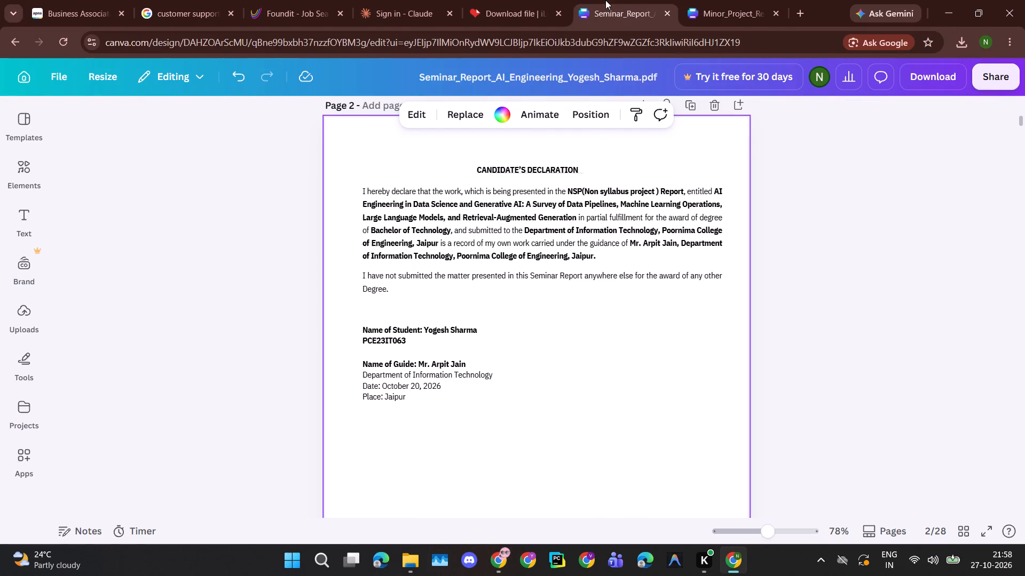
scroll(566, 407, down, 5)
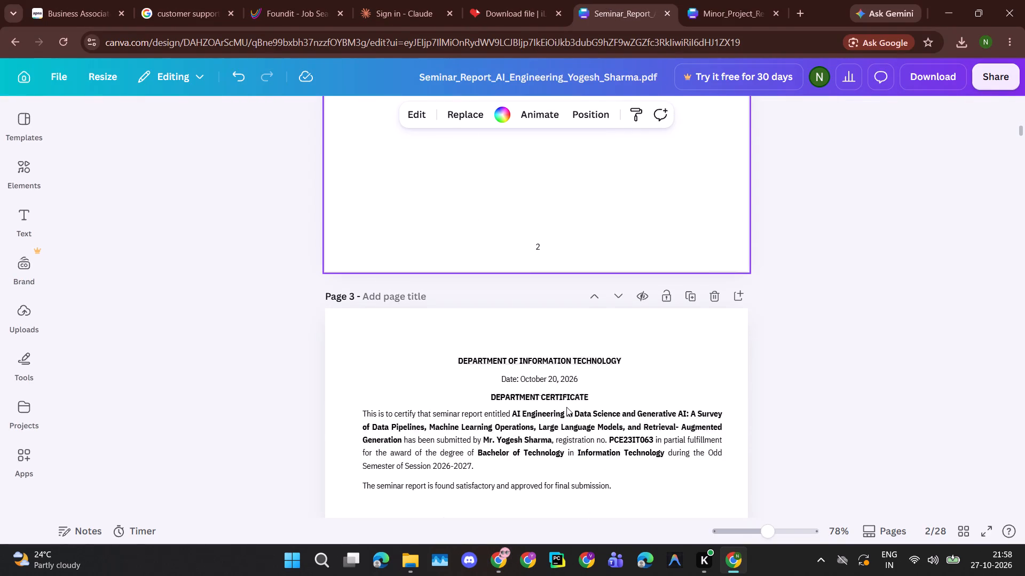
scroll(566, 407, down, 1)
scroll(566, 407, up, 4)
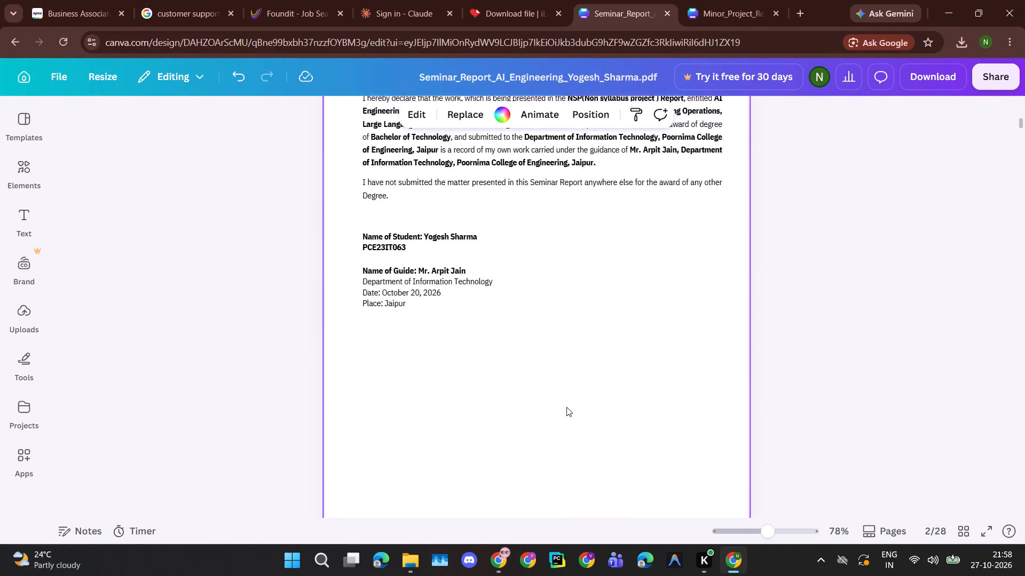
scroll(566, 407, up, 3)
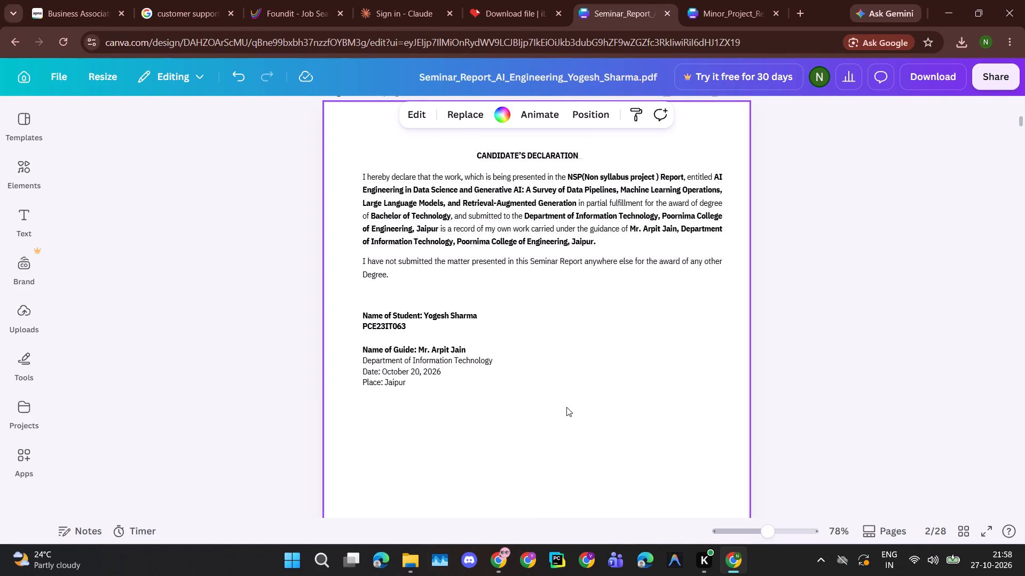
scroll(576, 467, down, 6)
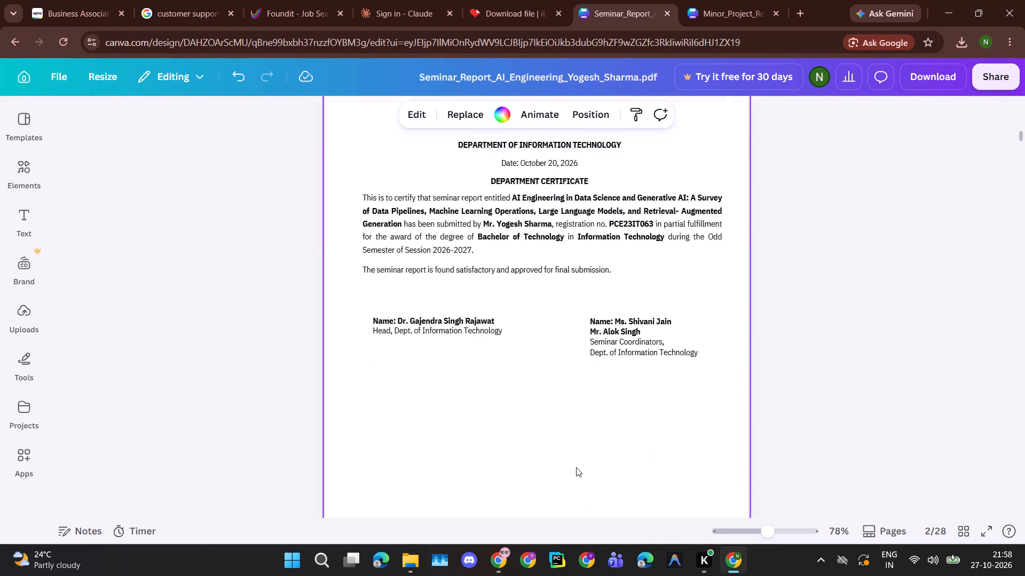
scroll(576, 467, down, 1)
scroll(576, 467, up, 1)
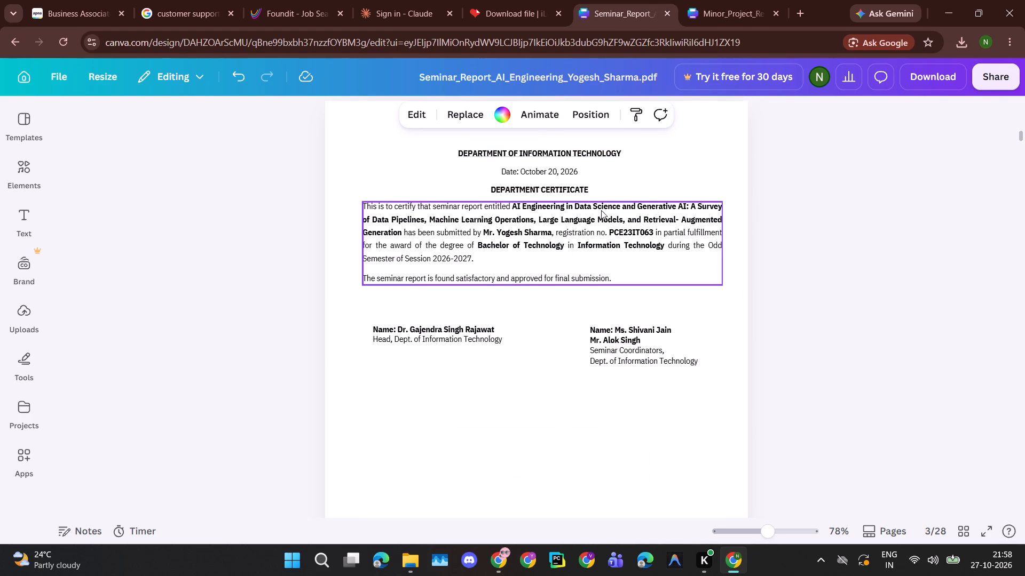
click(459, 201)
double_click(459, 208)
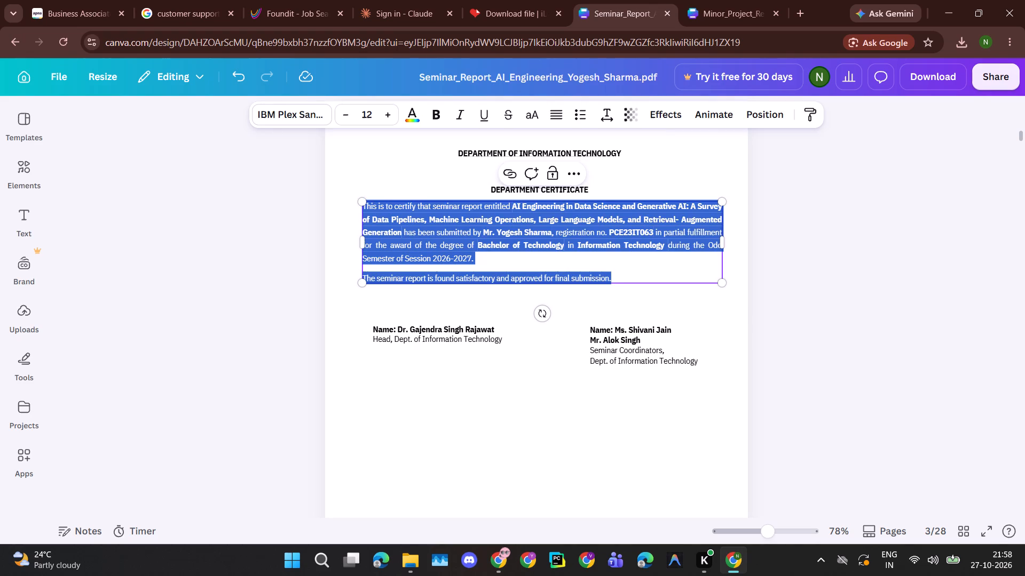
click(459, 208)
key(BackSpace)
key(BackSpace)
key(BackSpace)
key(BackSpace)
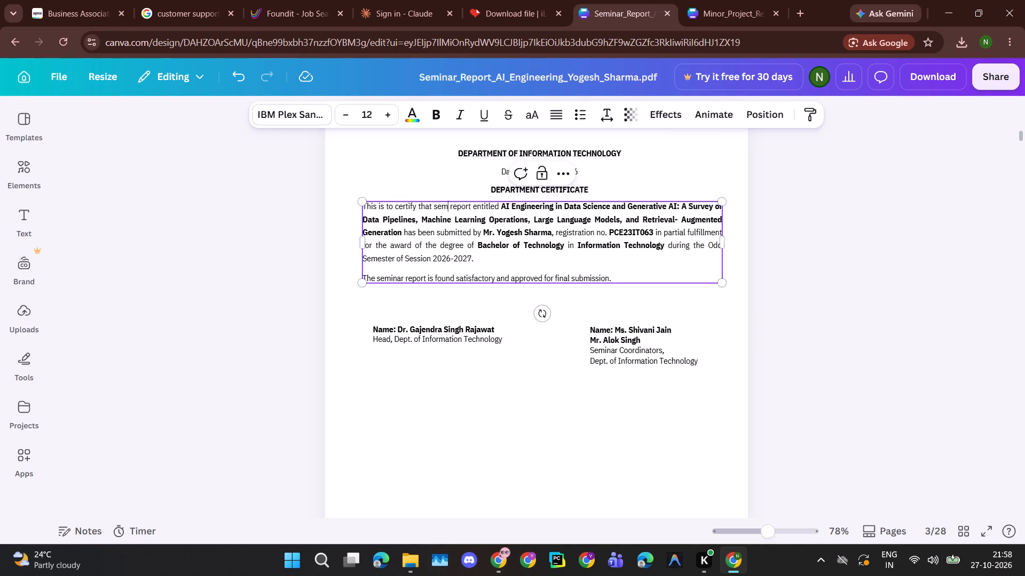
key(BackSpace)
key(BackSpace)
key(BackSpace)
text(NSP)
click(638, 265)
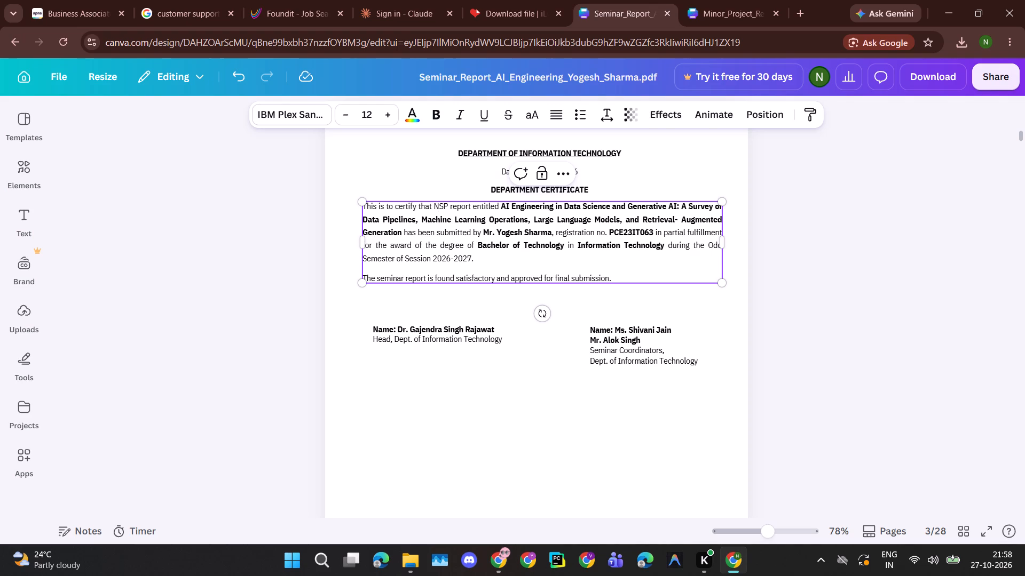
Replace the first seminar coordinator's name in the certificate's signature block with the guide's name, using the title "Mr.".
scroll(638, 265, down, 1)
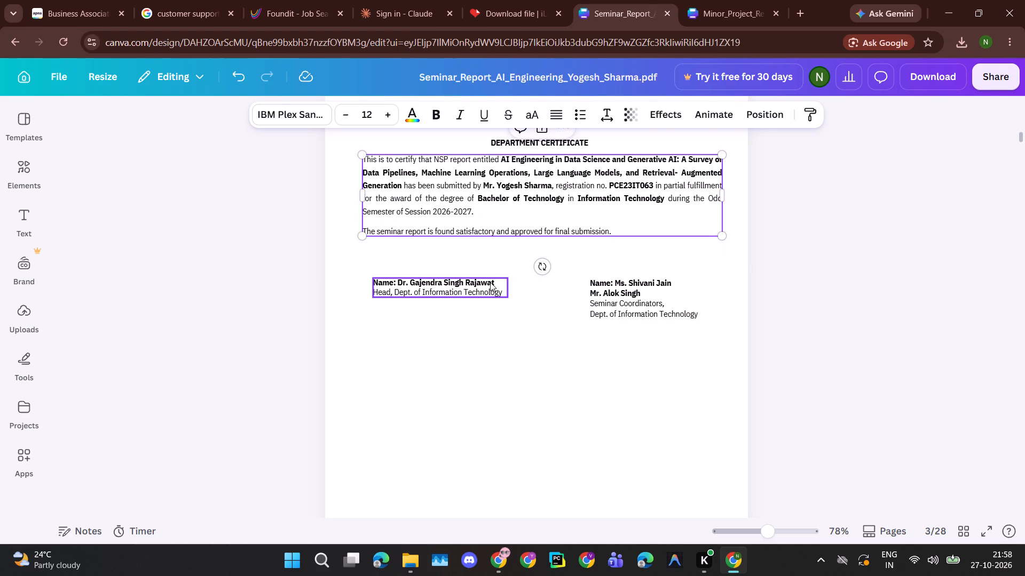
click(657, 287)
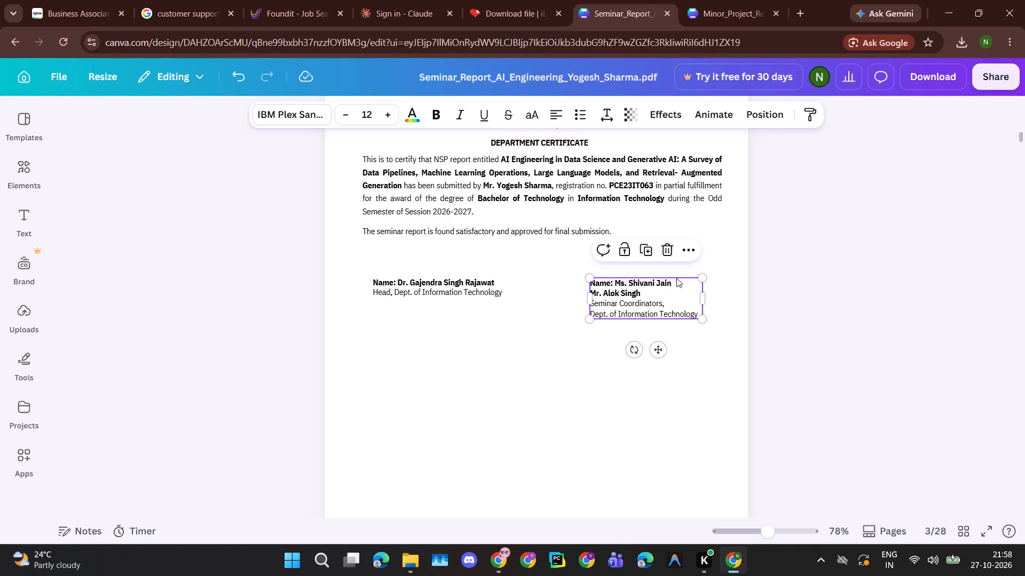
click(674, 285)
click(674, 285)
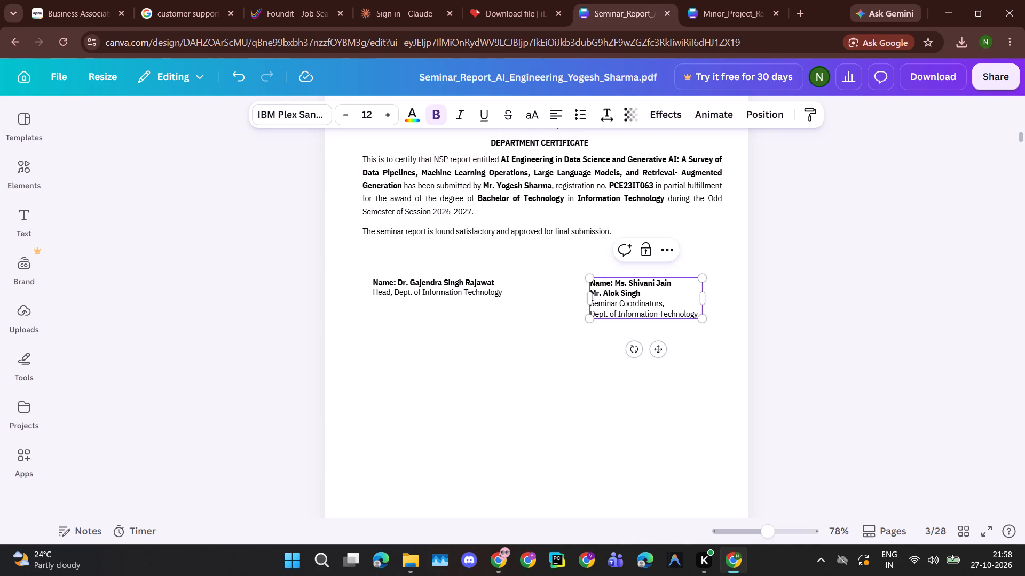
key(BackSpace)
key(BackSpace)
key(BackSpace)
key(BackSpace)
key(BackSpace)
key(BackSpace)
key(BackSpace)
key(BackSpace)
key(BackSpace)
key(BackSpace)
key(BackSpace)
key(BackSpace)
key(BackSpace)
key(BackSpace)
key(BackSpace)
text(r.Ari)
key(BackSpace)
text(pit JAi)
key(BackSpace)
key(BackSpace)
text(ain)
Delete the "Name:" label in front of the first coordinator's name on the department certificate.
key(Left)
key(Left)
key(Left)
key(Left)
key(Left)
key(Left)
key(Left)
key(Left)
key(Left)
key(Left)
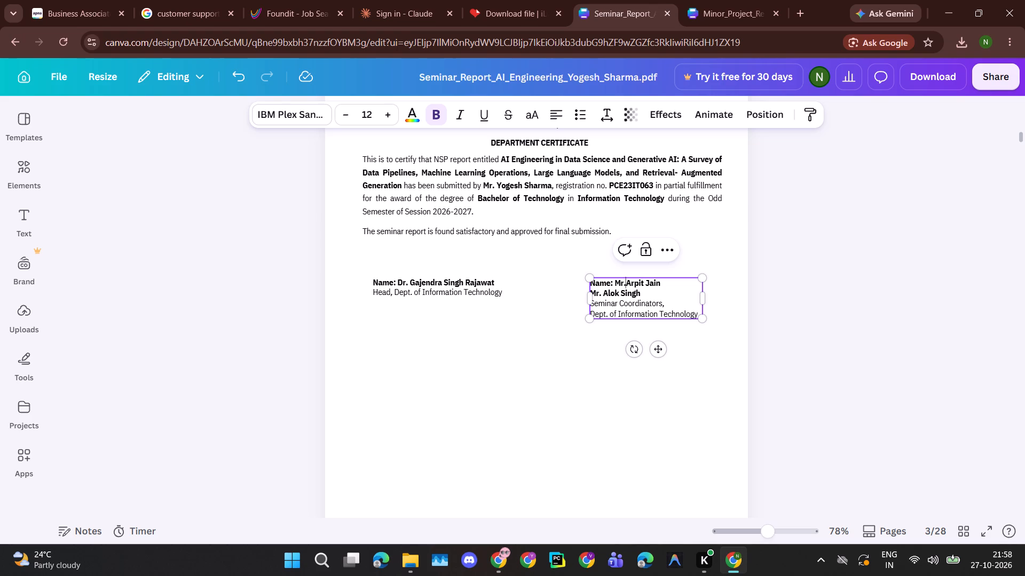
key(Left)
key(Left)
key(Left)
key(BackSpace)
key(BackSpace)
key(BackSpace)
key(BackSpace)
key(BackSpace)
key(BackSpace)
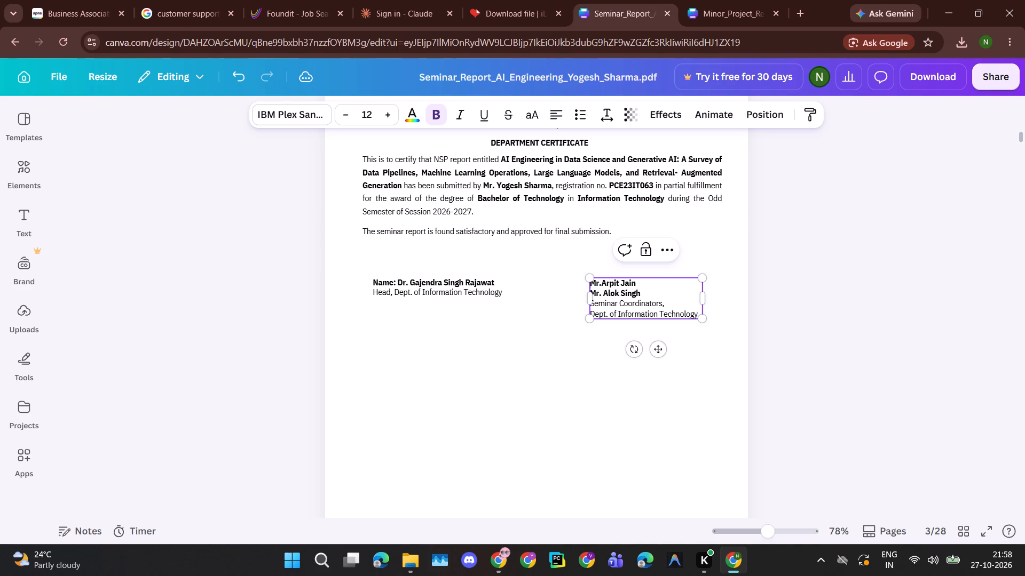
Delete the "Name:" label before the department head's name and put "Head, Dept. of Information Technology" on its own line.
click(397, 280)
click(397, 280)
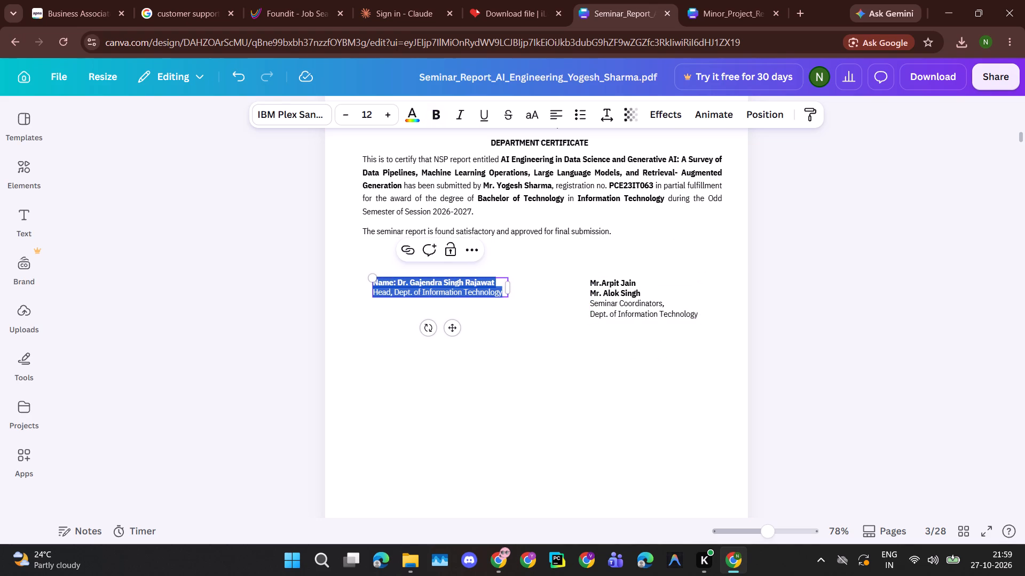
click(397, 280)
key(BackSpace)
key(BackSpace)
key(BackSpace)
key(BackSpace)
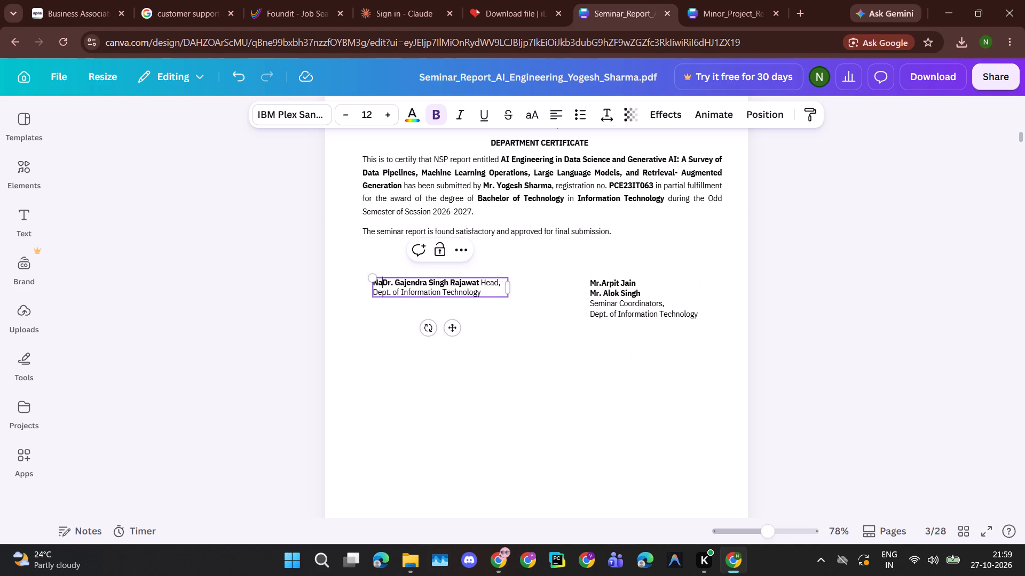
key(BackSpace)
key(BackSpace)
key(Right)
key(Right)
key(Right)
key(Right)
key(Right)
key(Right)
key(Right)
key(Right)
key(Right)
key(Right)
key(Right)
key(Right)
key(Right)
key(Right)
key(Right)
key(Right)
key(Right)
key(Right)
key(Right)
key(Right)
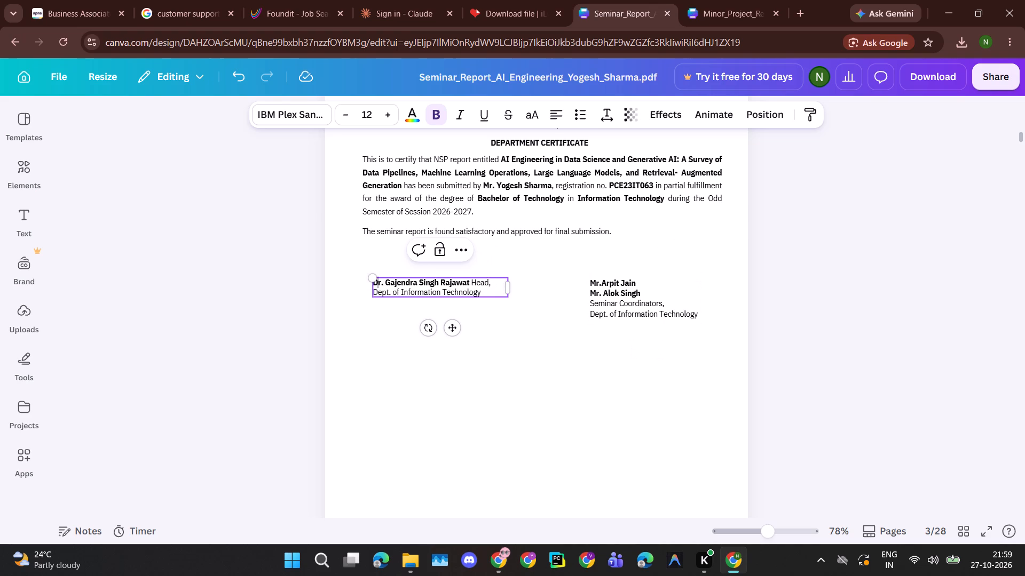
key(Right)
key(Right)
key(Right)
key(Right)
key(Return)
click(489, 427)
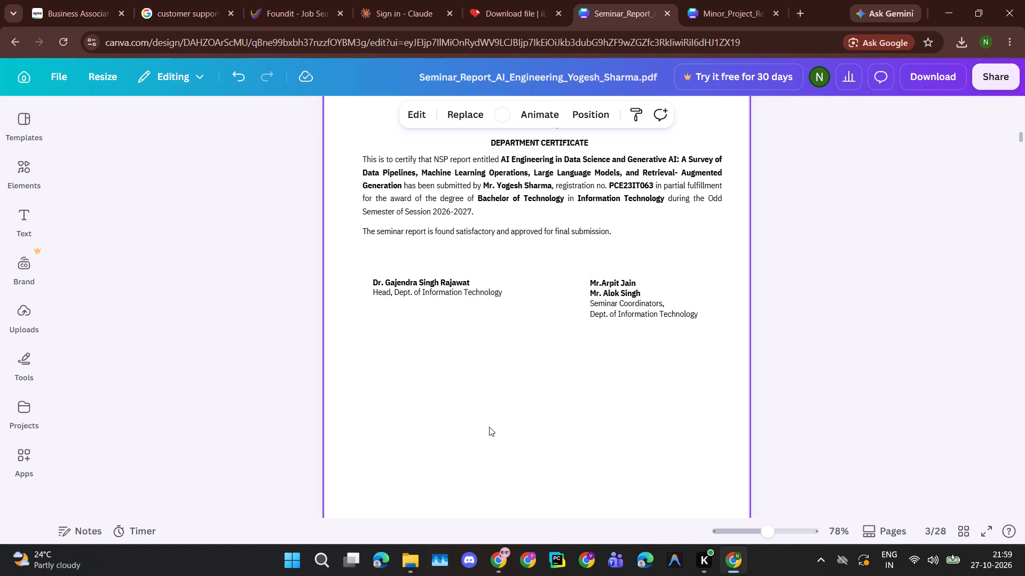
Review the page 3 certificate and page 4 acknowledgement for remaining seminar wording and coordinator names.
scroll(609, 377, down, 2)
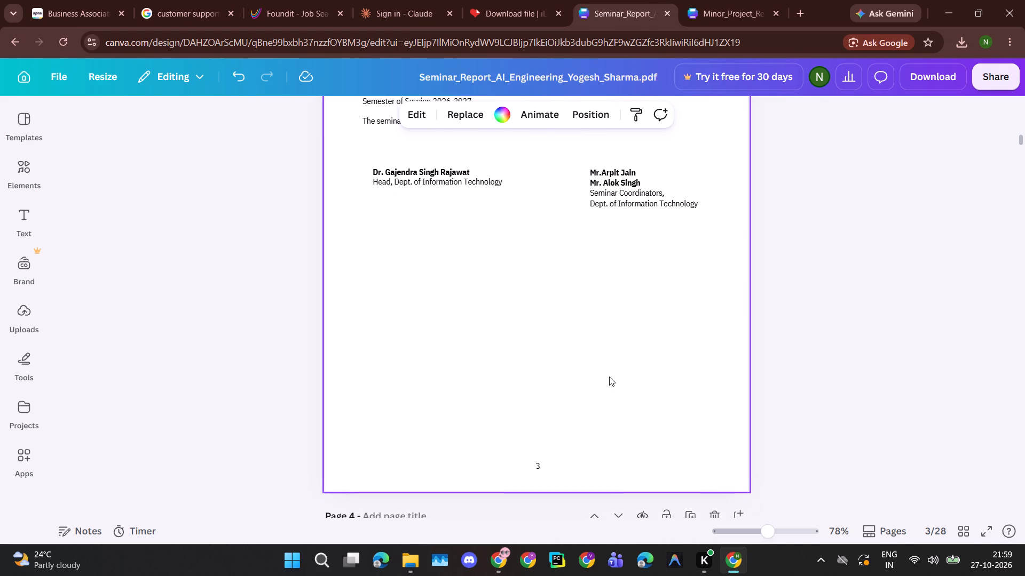
scroll(609, 377, down, 4)
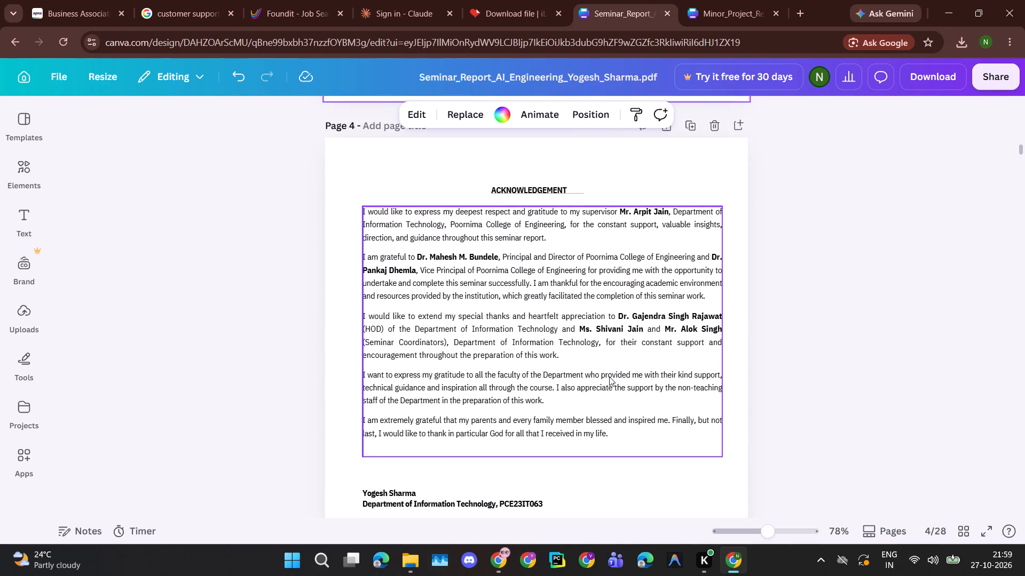
scroll(609, 377, down, 1)
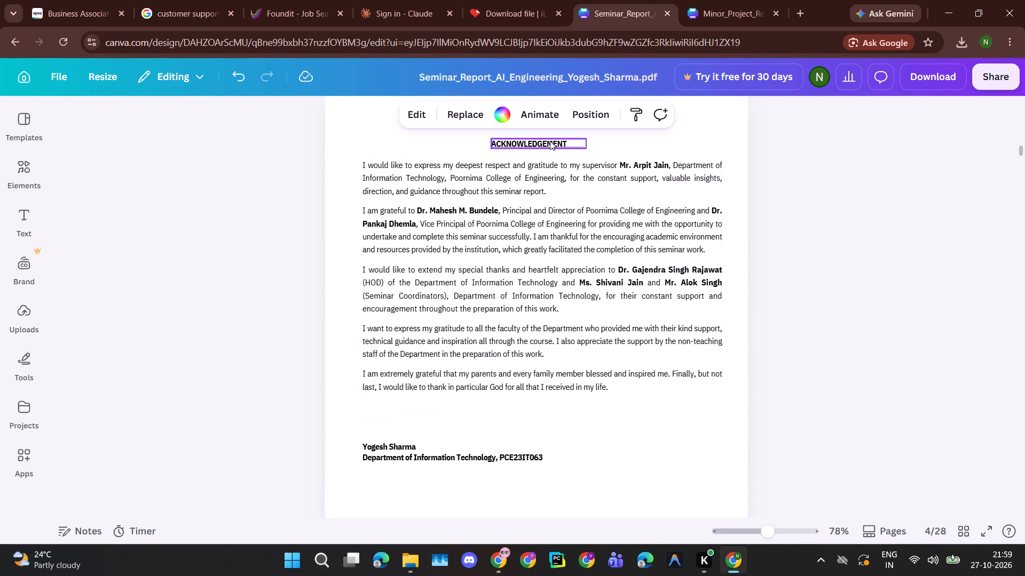
scroll(512, 236, up, 4)
scroll(512, 236, down, 1)
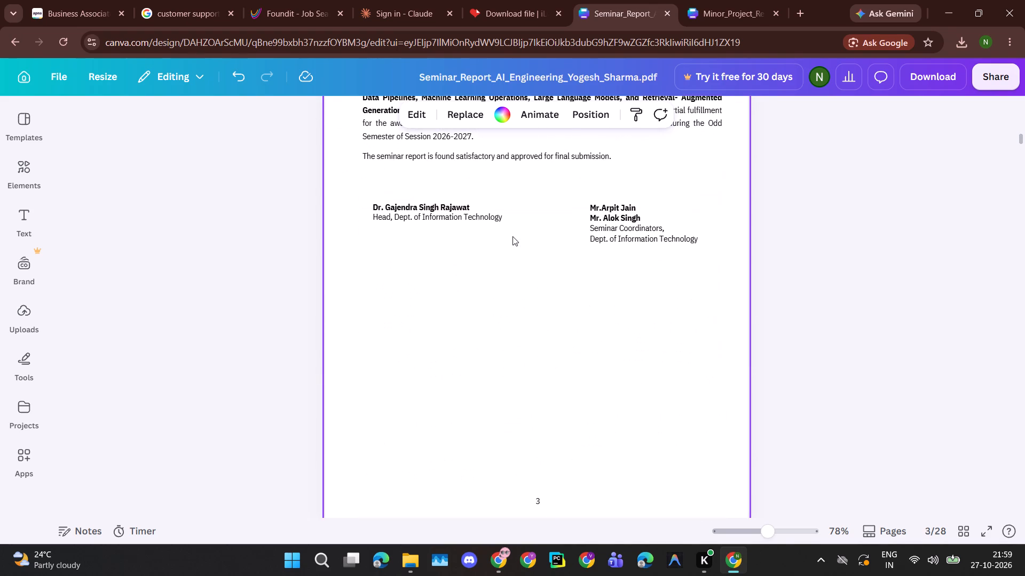
scroll(512, 236, down, 6)
scroll(512, 236, up, 2)
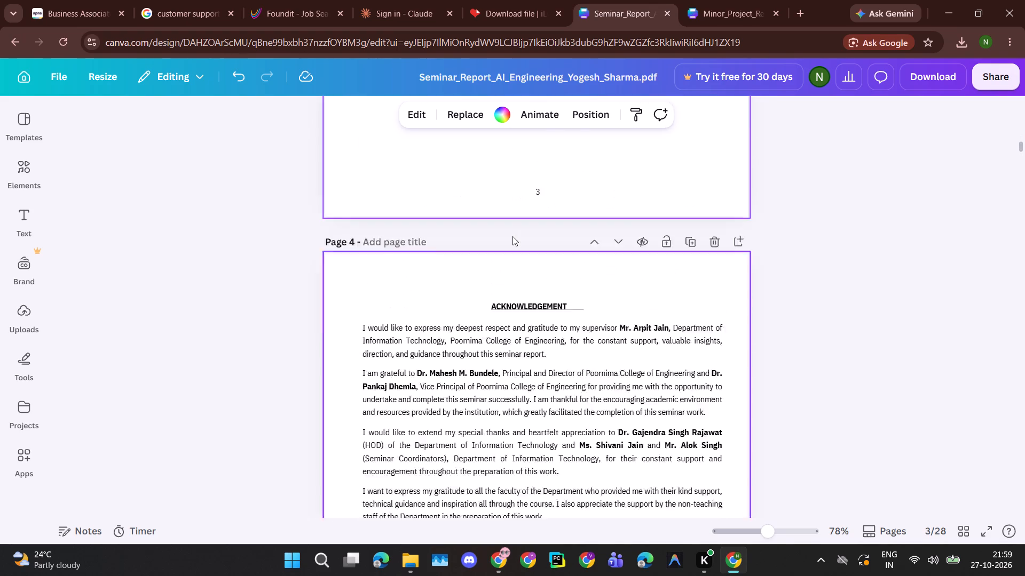
scroll(512, 236, up, 2)
scroll(512, 236, down, 1)
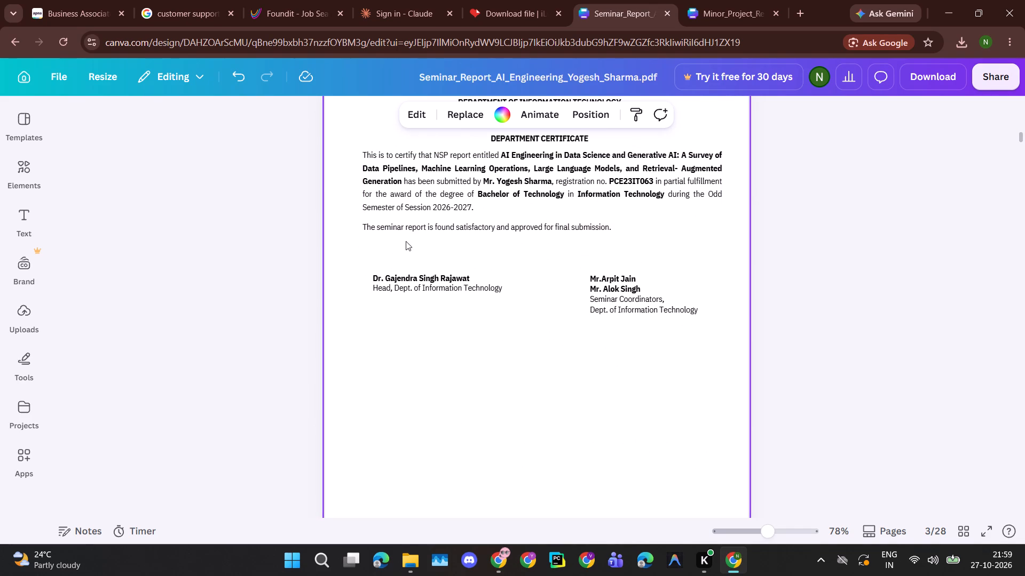
Replace "seminar" with "NSP" in the department certificate's final approval sentence on page 3.
double_click(403, 227)
click(403, 227)
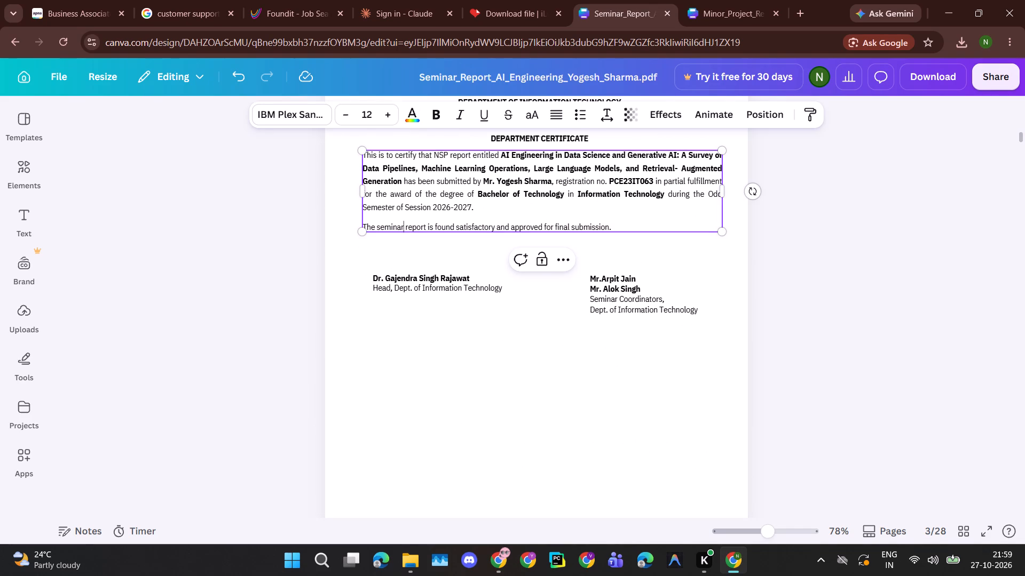
key(BackSpace)
key(BackSpace)
key(BackSpace)
key(BackSpace)
key(BackSpace)
key(BackSpace)
key(BackSpace)
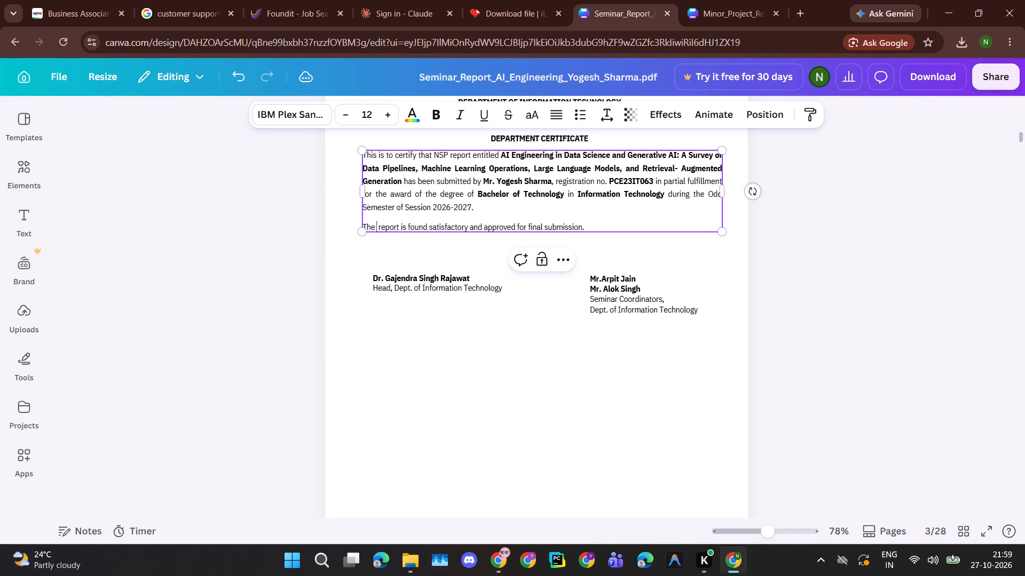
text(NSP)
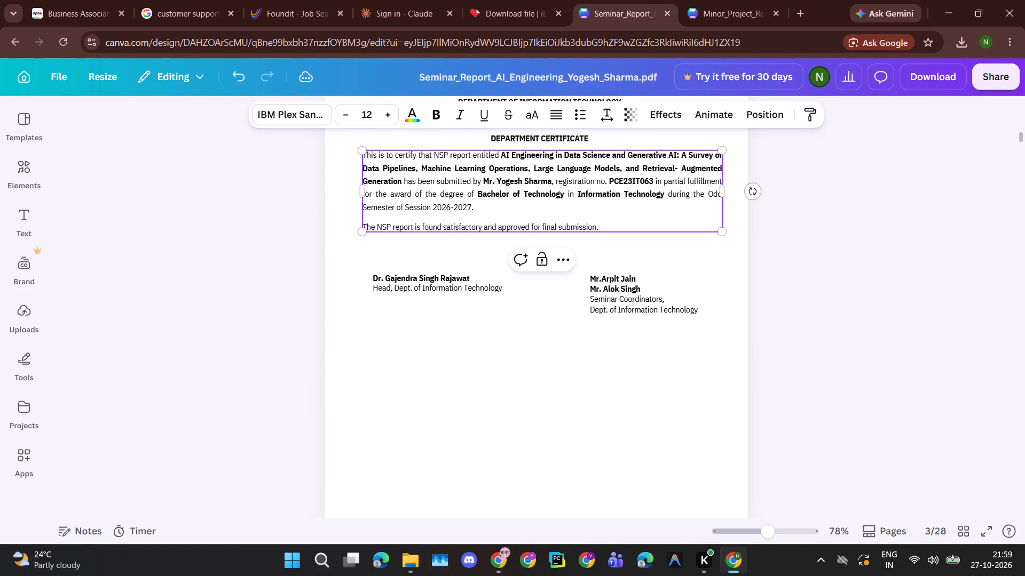
click(524, 403)
Compare the wording of the page 4 acknowledgement with the acknowledgement page in the Minor Project Report.
scroll(524, 403, down, 5)
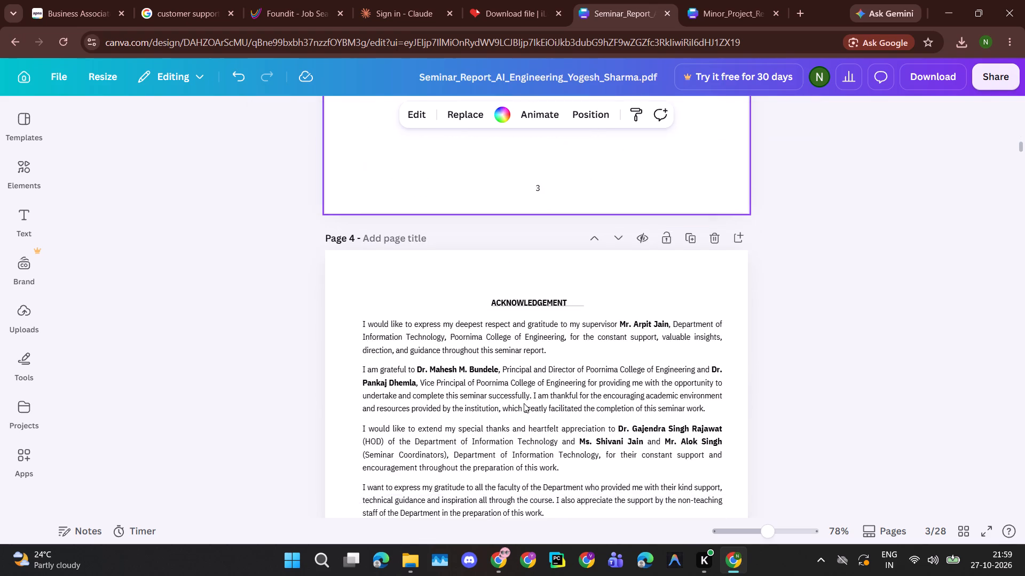
scroll(524, 403, down, 1)
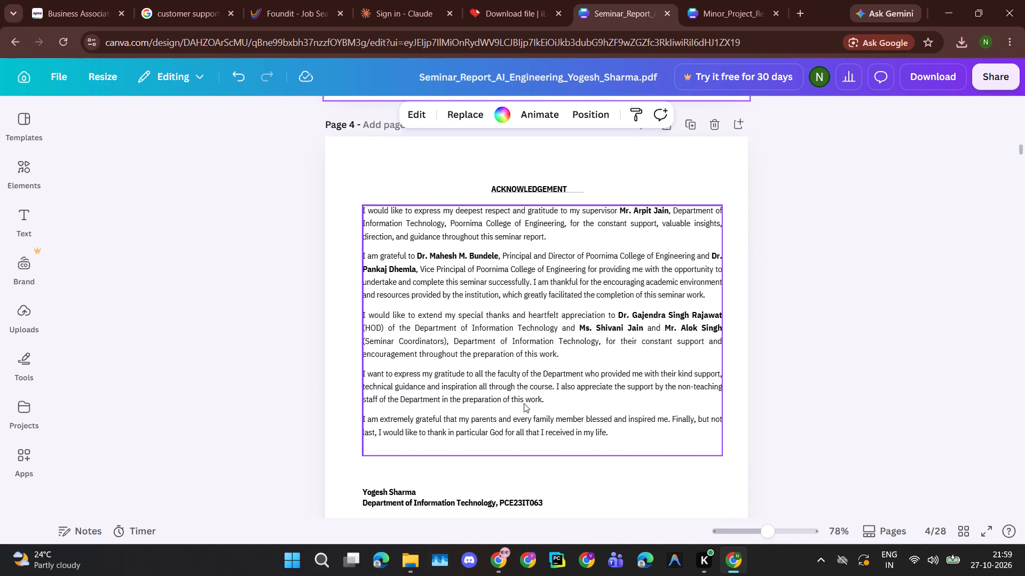
scroll(524, 403, down, 1)
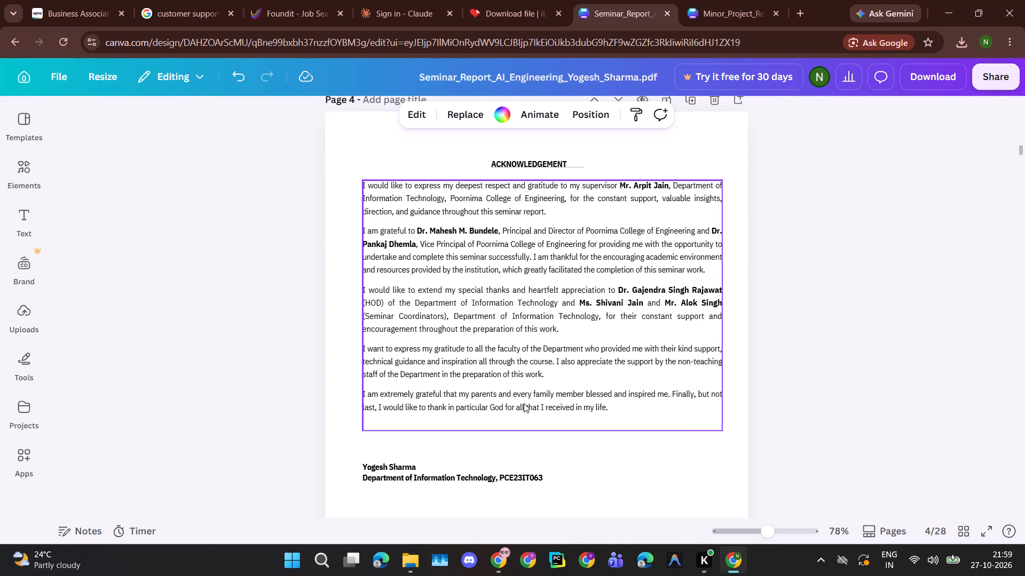
click(720, 1)
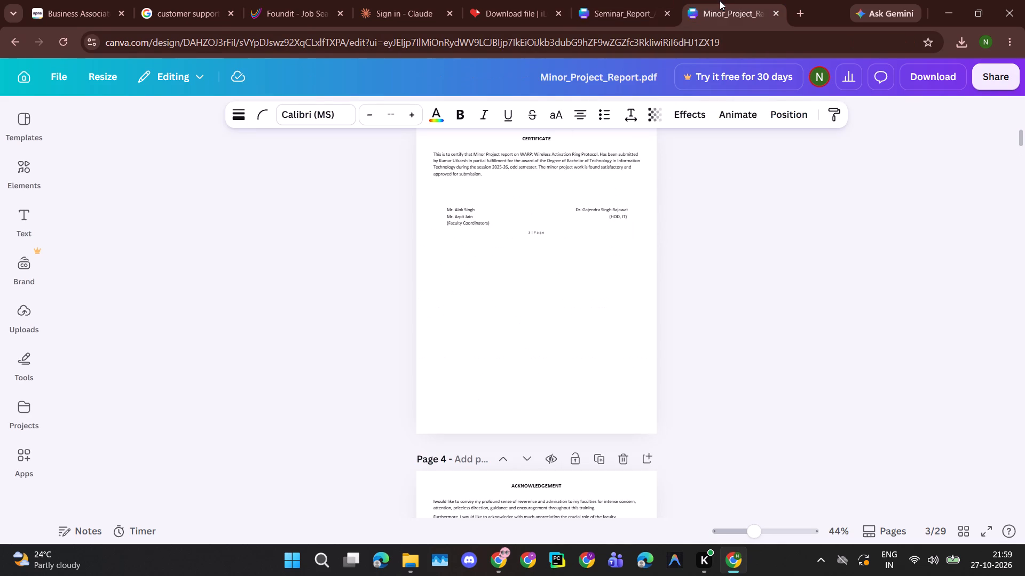
scroll(664, 340, down, 4)
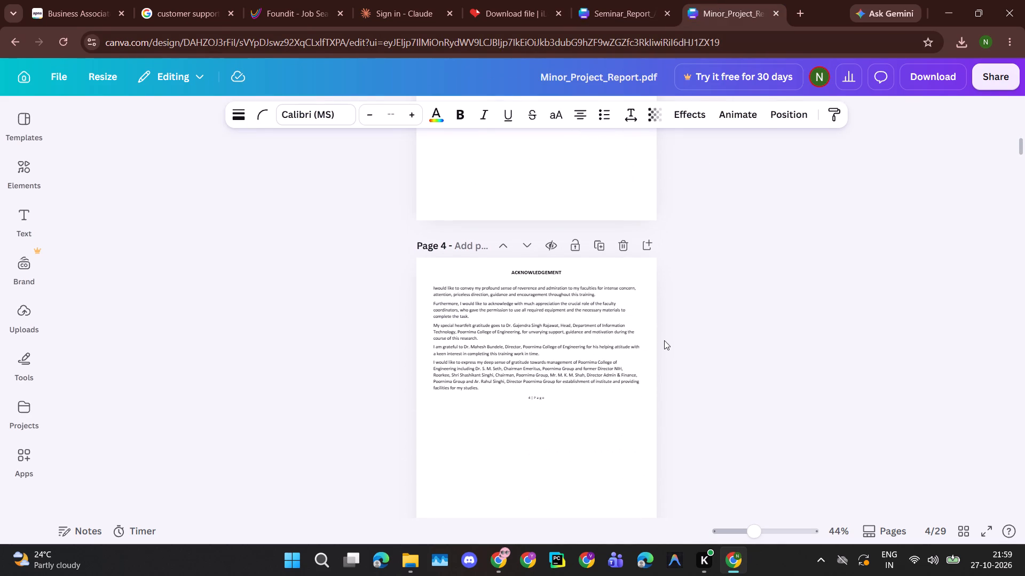
click(602, 0)
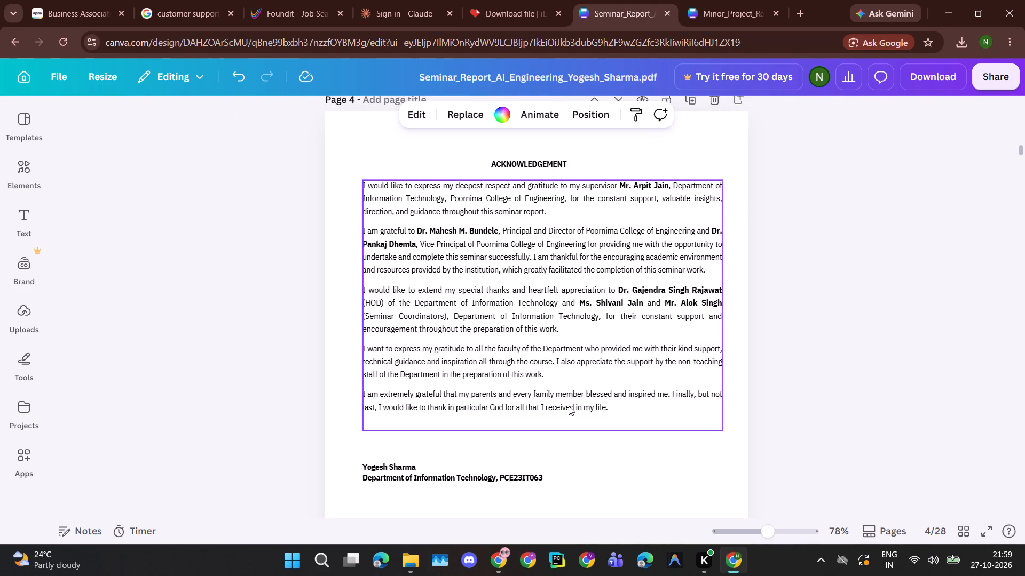
In the third paragraph of the page 4 acknowledgement, change the first seminar coordinator's title and first name to "Mr. Arpit".
scroll(569, 406, up, 2)
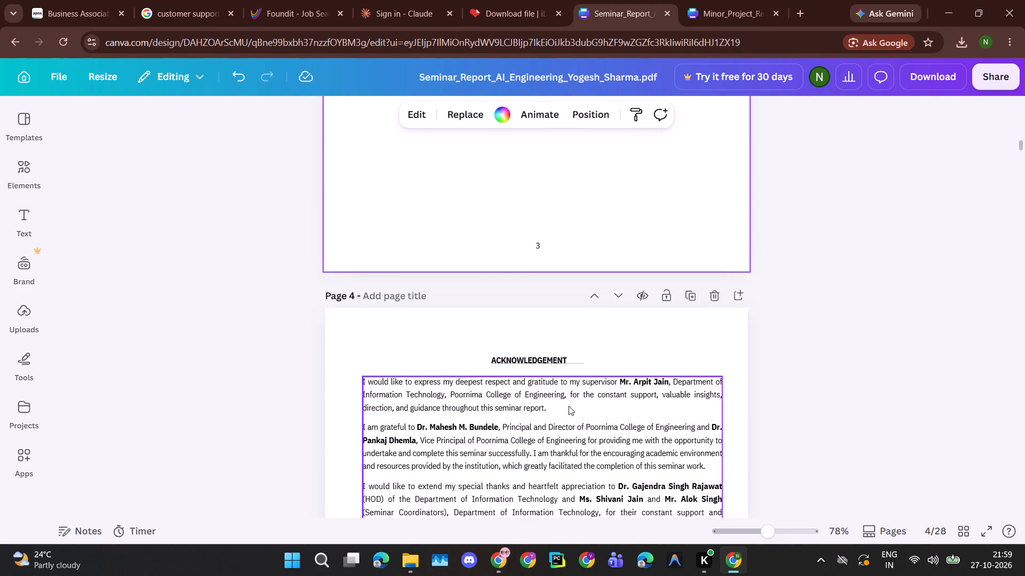
scroll(569, 406, up, 2)
scroll(569, 406, down, 4)
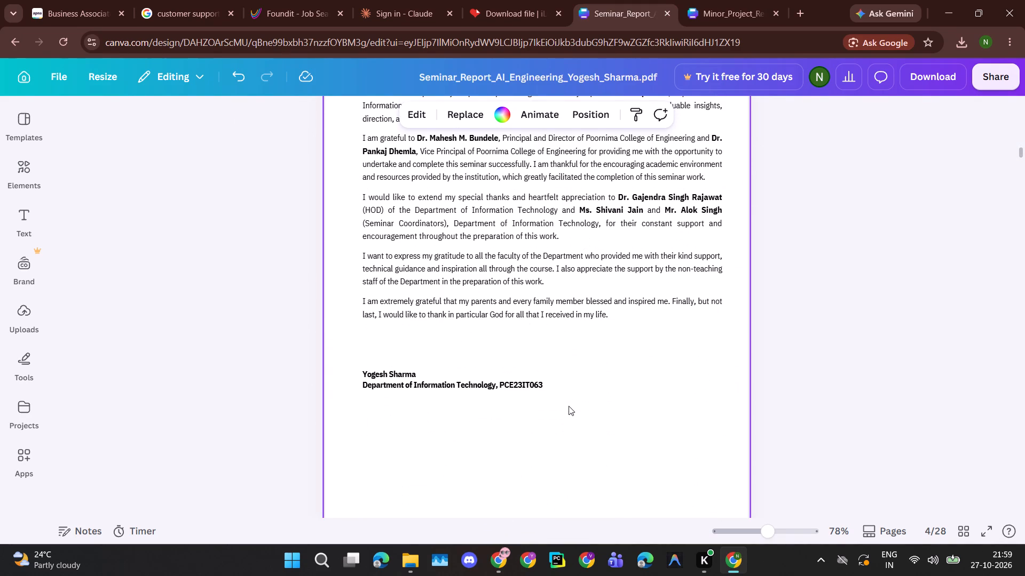
scroll(569, 406, up, 1)
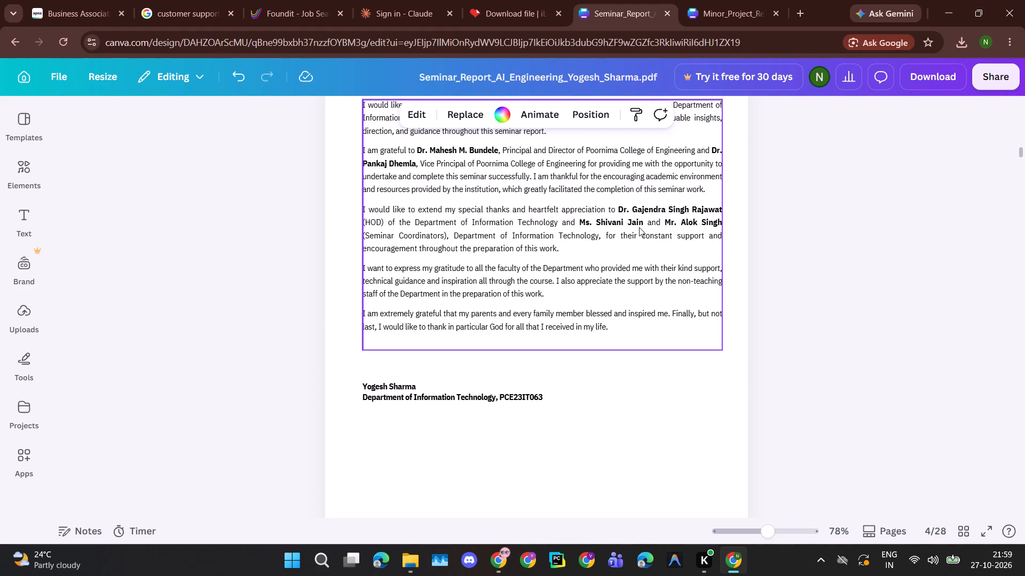
click(645, 223)
double_click(641, 222)
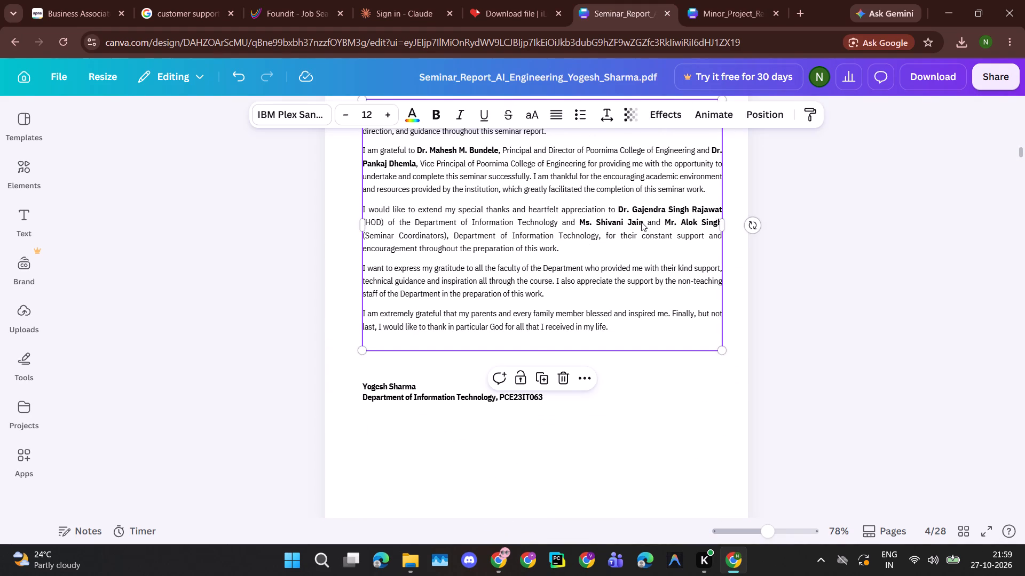
click(641, 222)
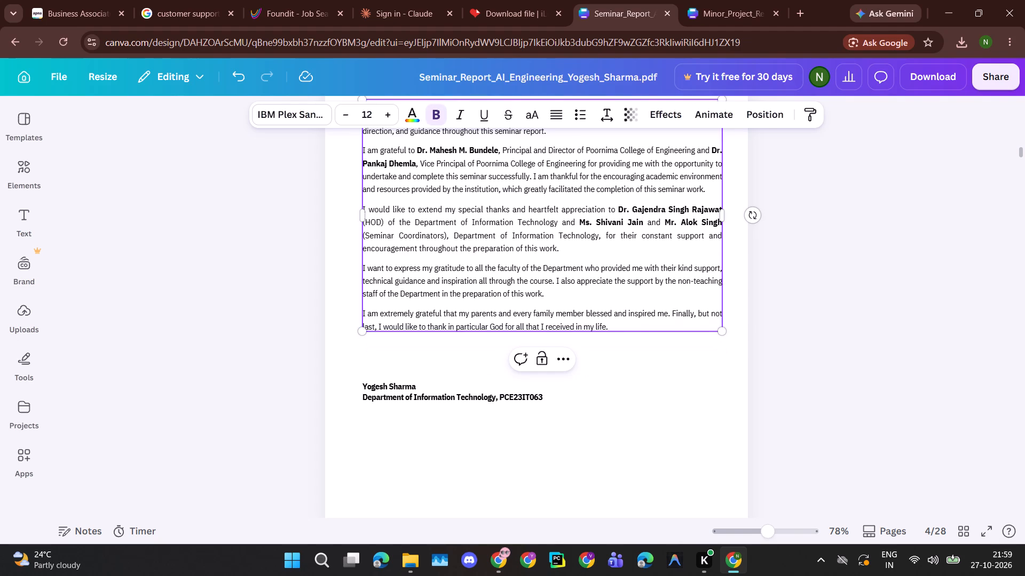
key(Left)
key(Left)
key(Left)
key(Left)
key(Left)
key(Left)
key(Right)
key(BackSpace)
key(BackSpace)
key(BackSpace)
key(BackSpace)
key(BackSpace)
key(BackSpace)
key(BackSpace)
key(BackSpace)
key(BackSpace)
key(BackSpace)
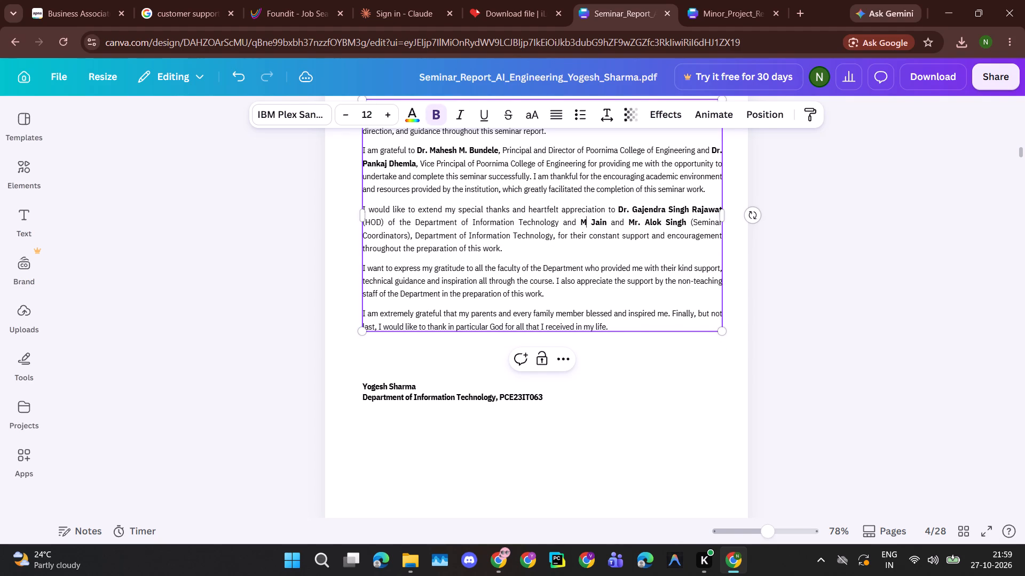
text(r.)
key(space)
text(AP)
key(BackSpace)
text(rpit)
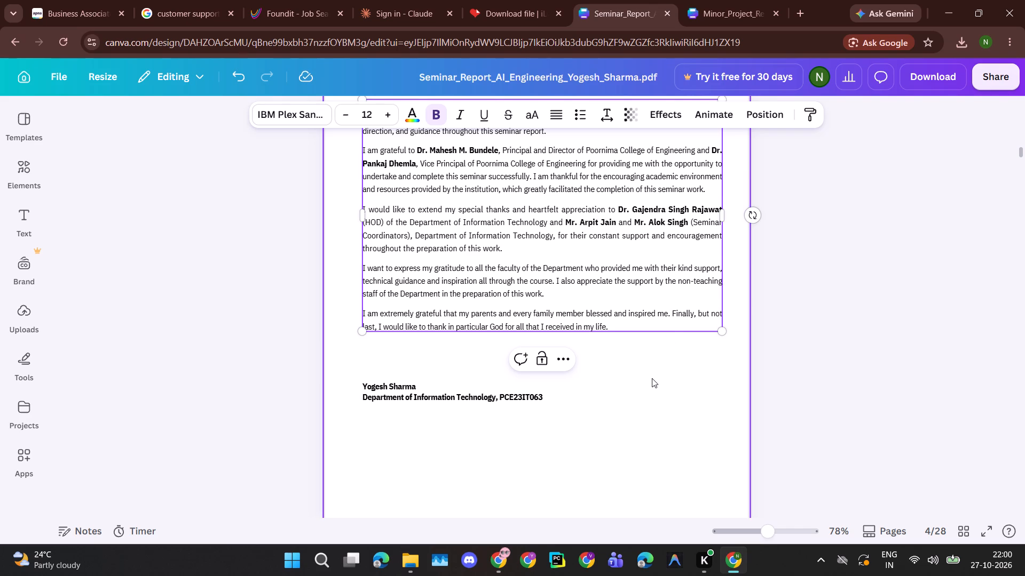
Recheck the page 4 acknowledgement and look over the table of contents on pages 5 and 6.
scroll(652, 378, down, 1)
scroll(652, 378, up, 1)
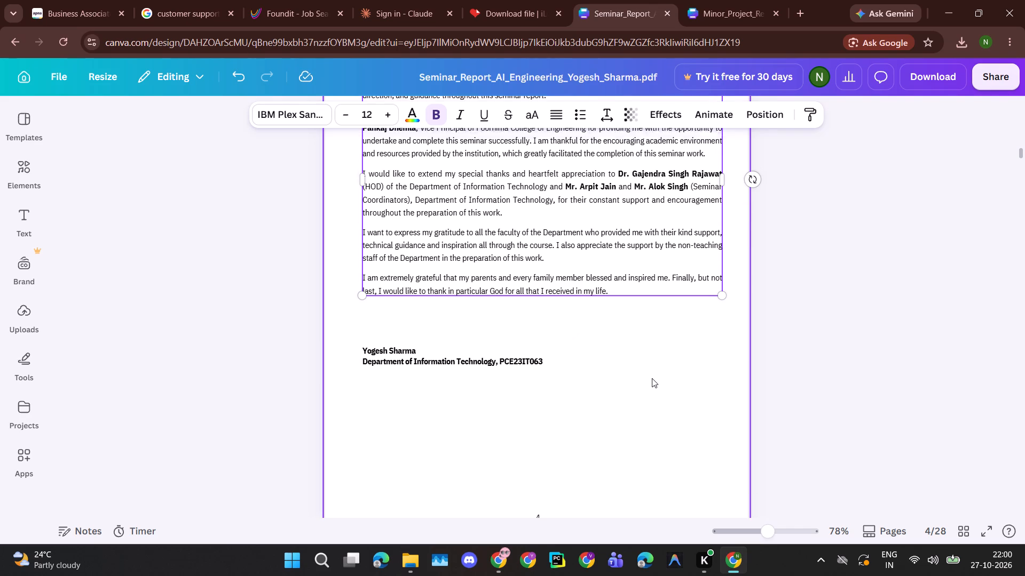
scroll(652, 378, up, 2)
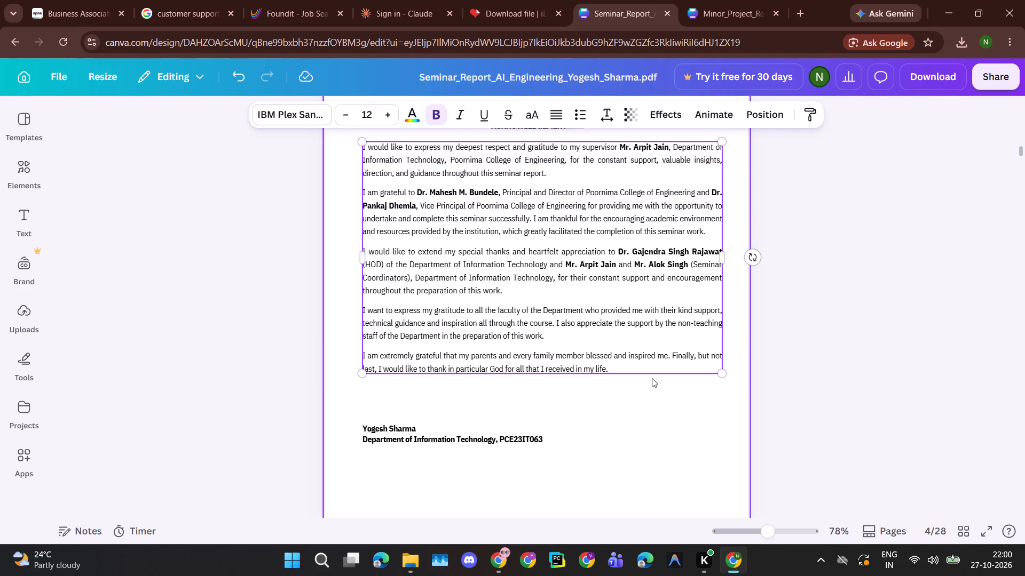
scroll(652, 378, up, 3)
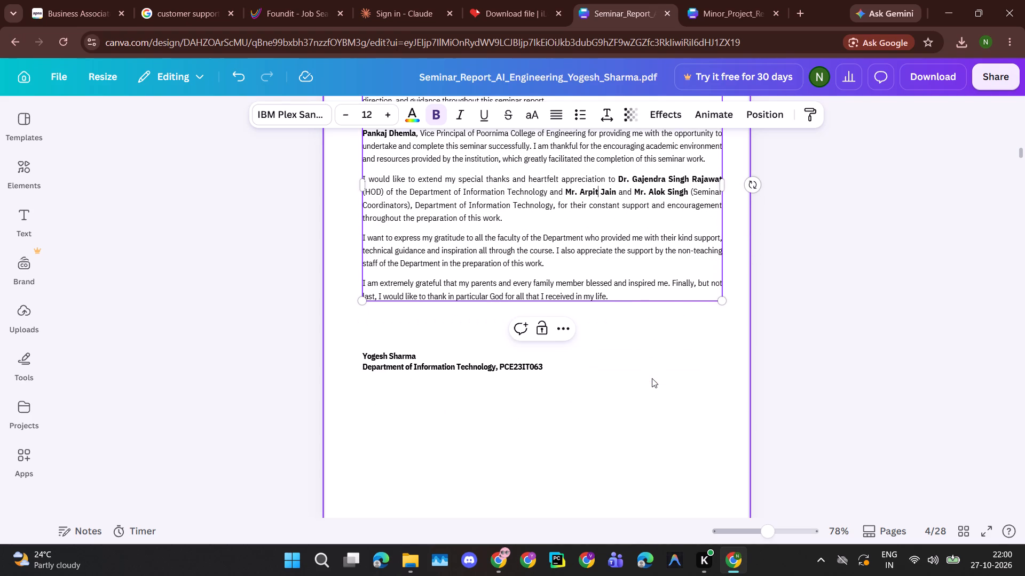
scroll(652, 378, up, 2)
scroll(652, 378, down, 1)
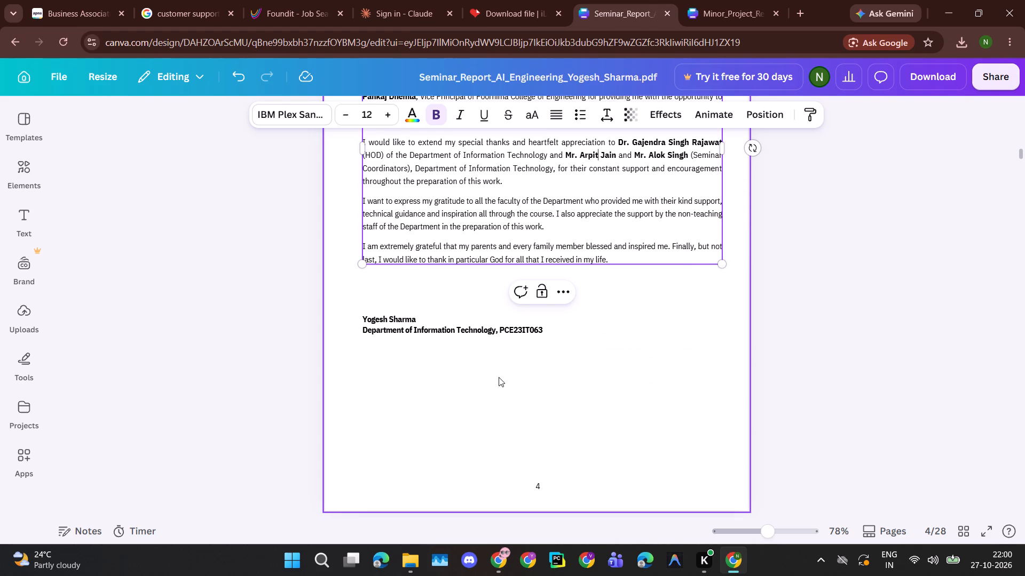
click(499, 377)
scroll(499, 377, down, 9)
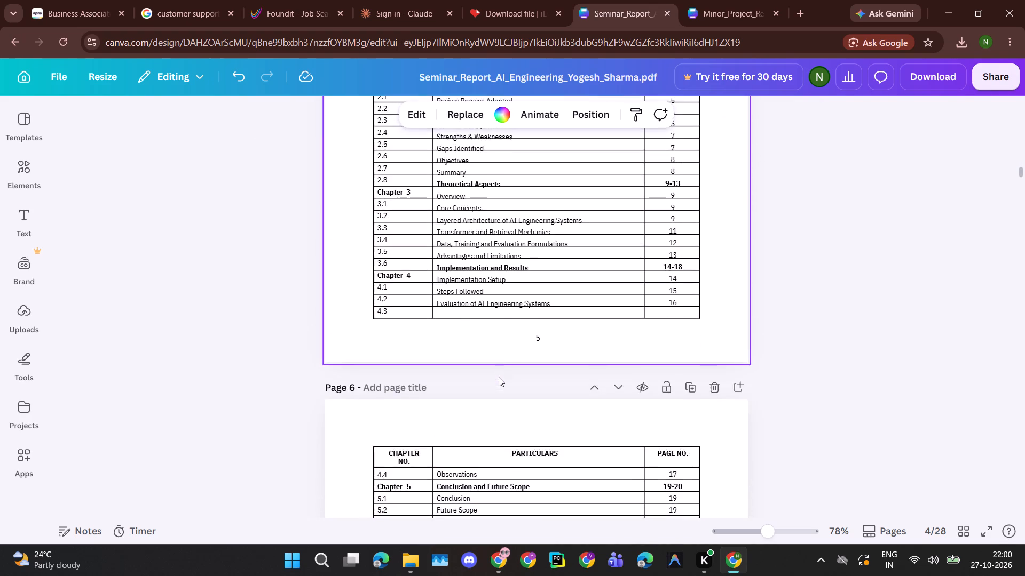
Look through the rest of the seminar report, from the table of contents to the last page.
scroll(499, 377, down, 11)
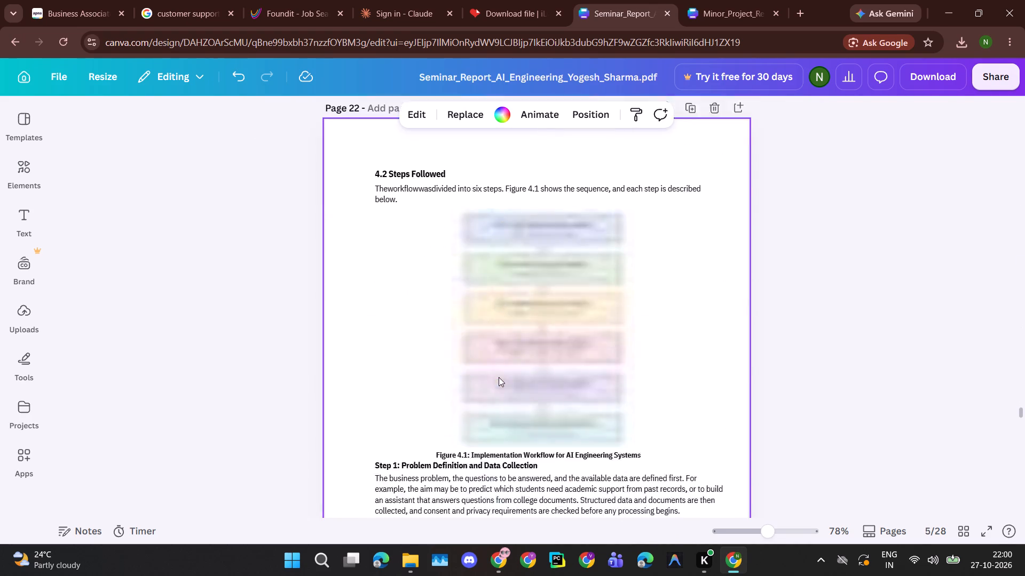
scroll(499, 377, down, 6)
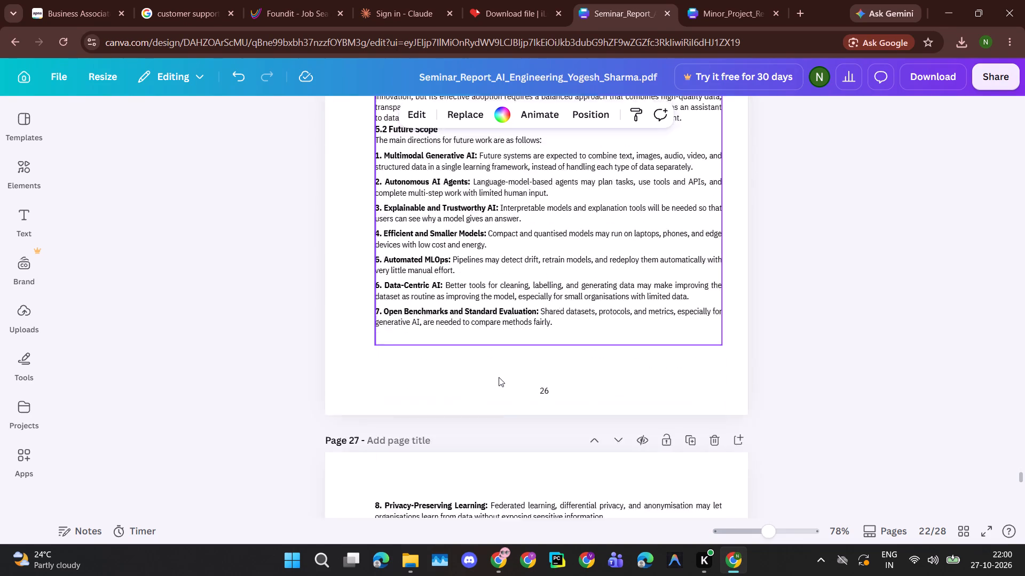
scroll(499, 377, down, 3)
Duplicate page 27, which holds future scope items 8 to 10, and check the copy.
scroll(499, 377, up, 6)
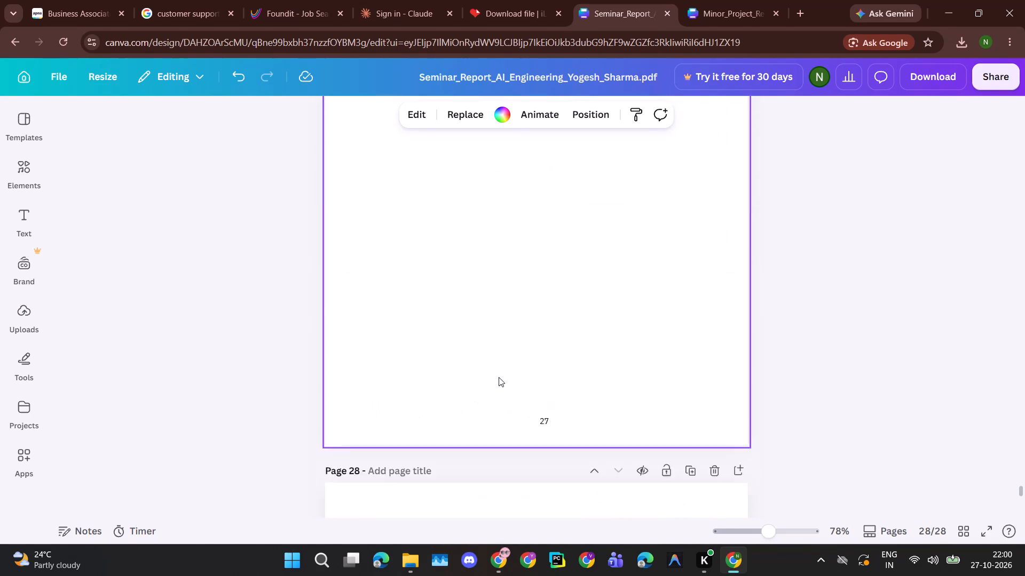
scroll(499, 377, up, 4)
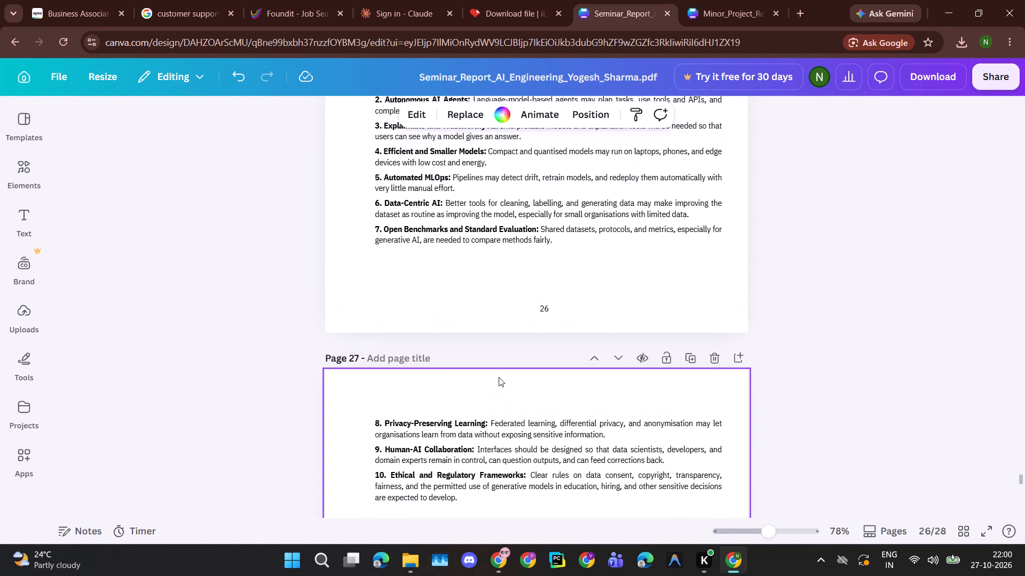
click(686, 363)
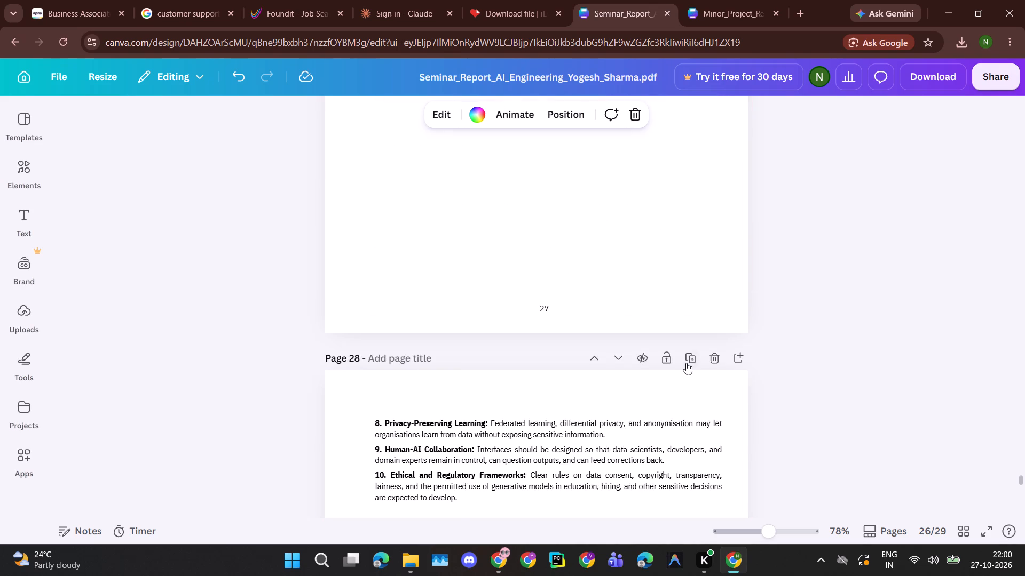
scroll(686, 363, down, 4)
scroll(686, 363, up, 2)
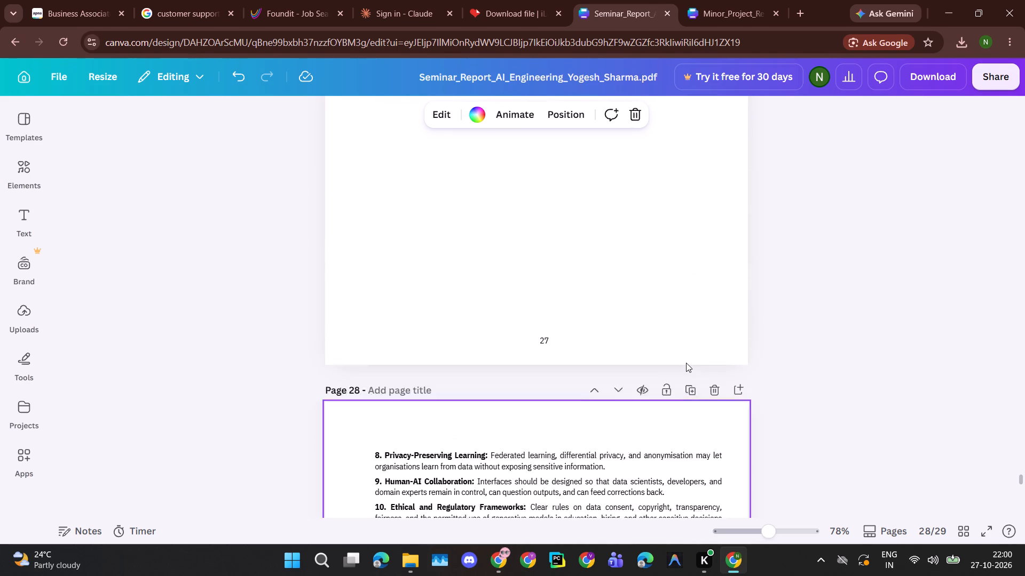
scroll(686, 363, up, 6)
scroll(686, 363, down, 3)
scroll(637, 309, up, 2)
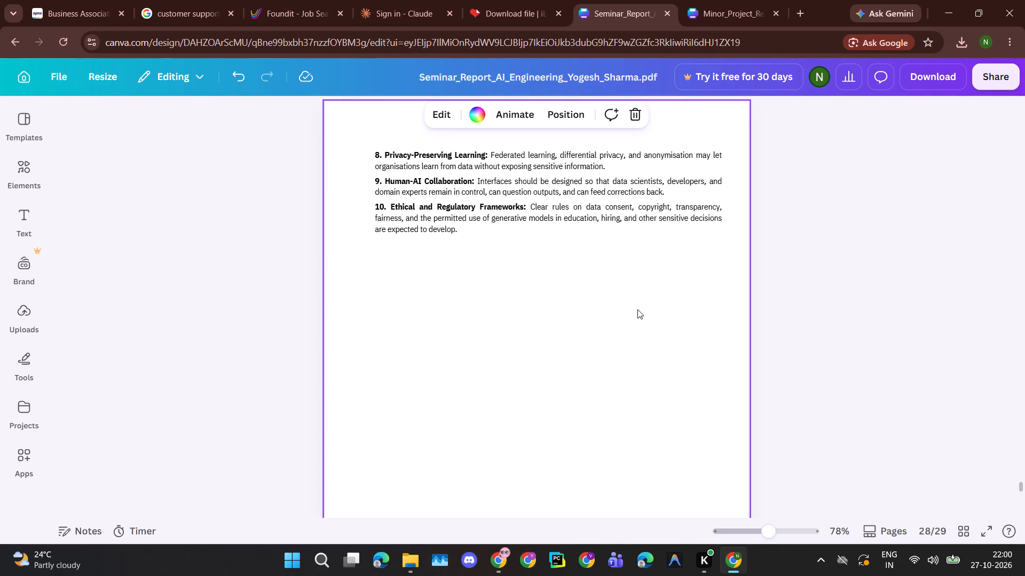
Switch to the Chrome window holding the Minor Project Report PDF, search for GitHub in a new tab and open its homepage.
click(799, 5)
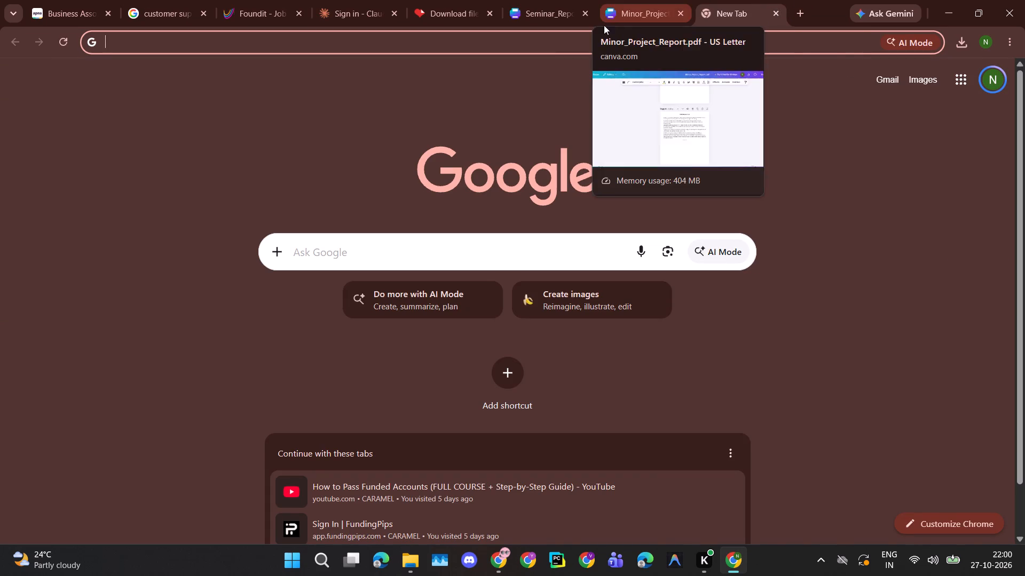
click(772, 18)
key(alt+Tab)
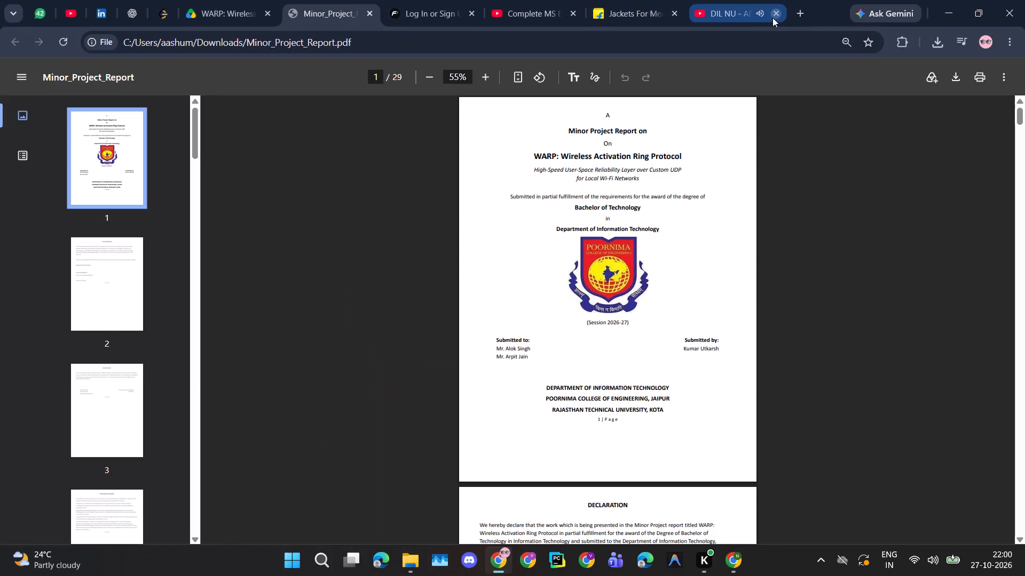
key(alt+Tab)
key(alt+Tab)
key(alt+Tab)
key(alt+Tab)
key(alt+Tab)
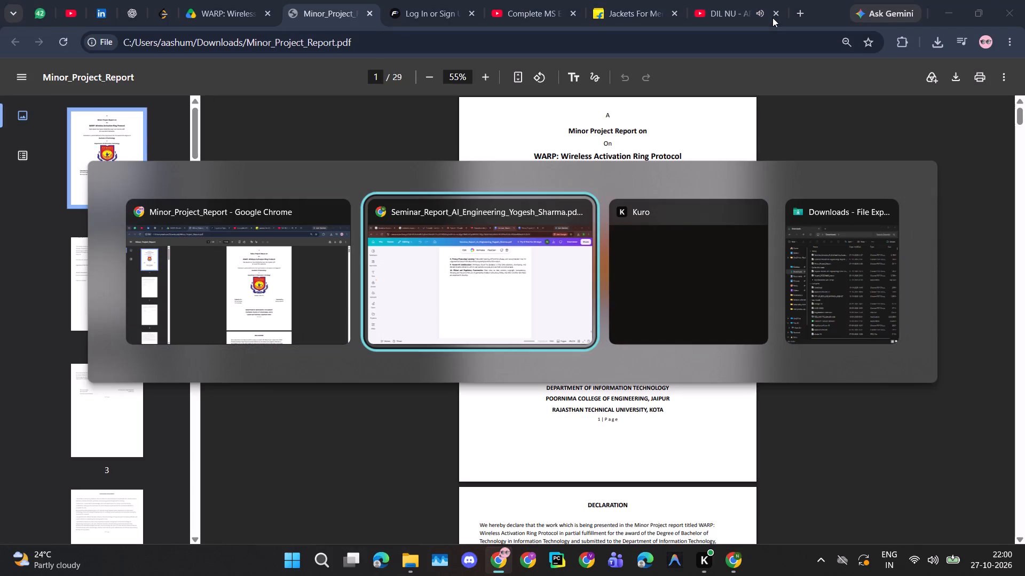
alt+click(240, 308)
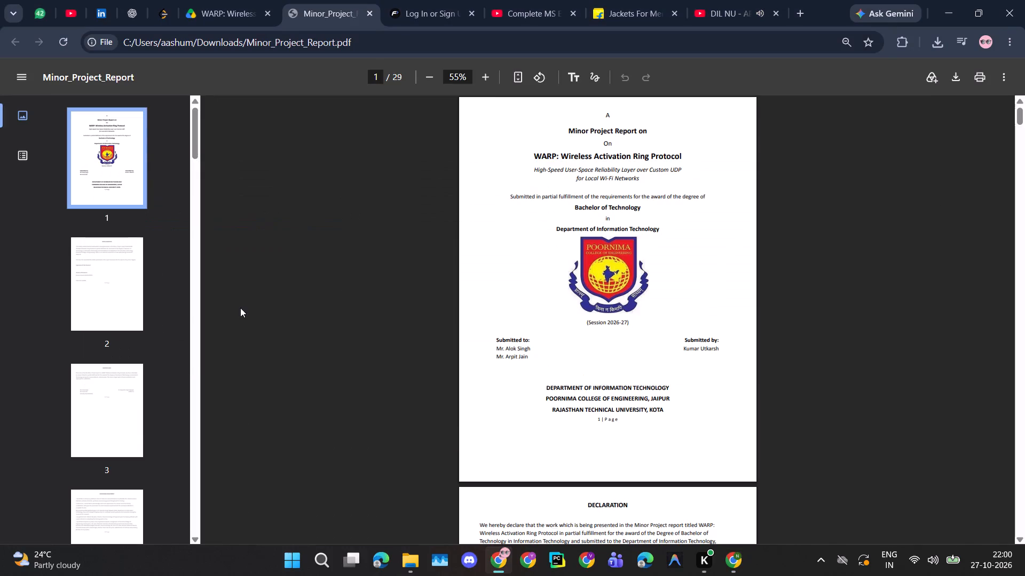
click(805, 20)
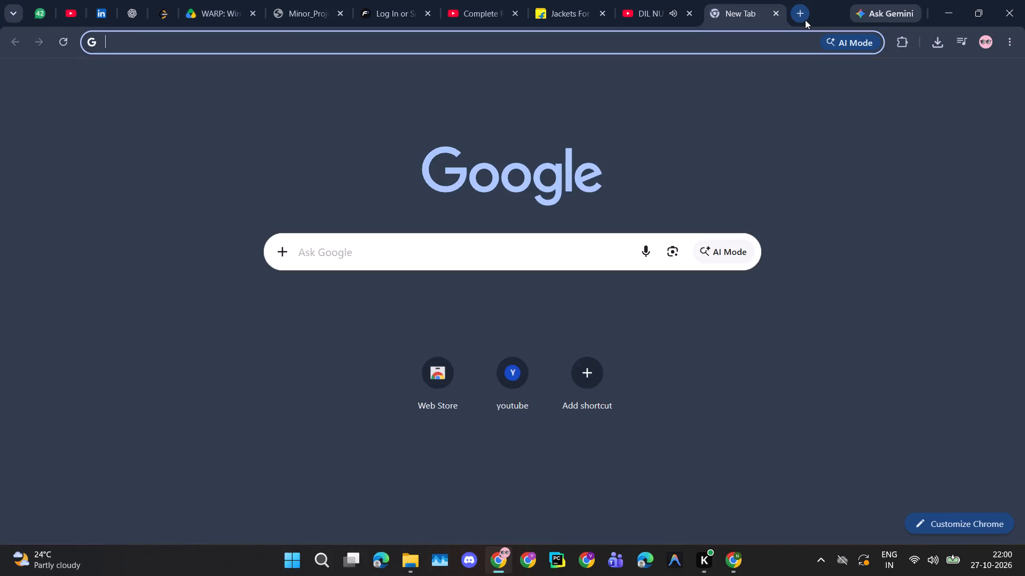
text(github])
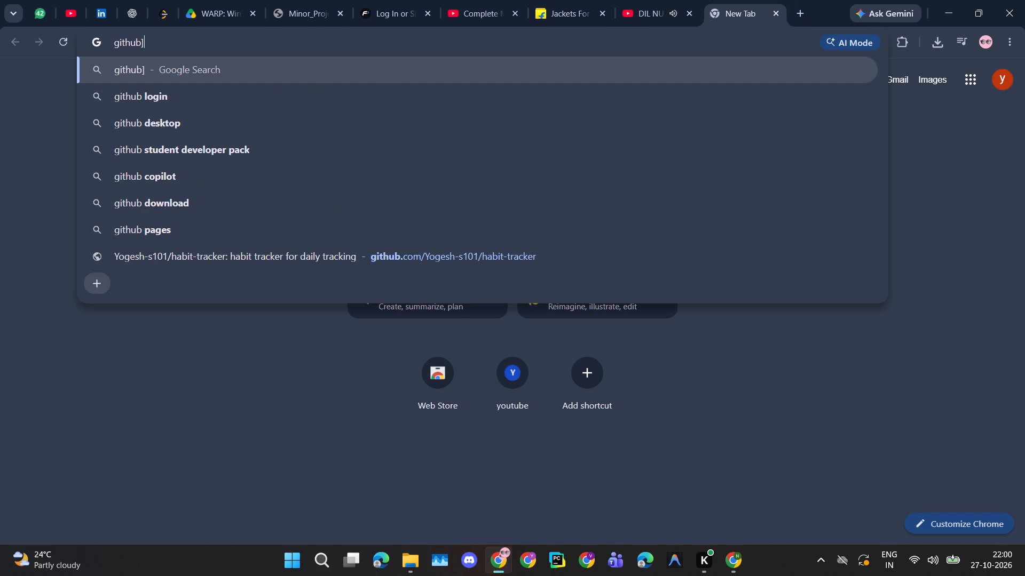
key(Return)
click(309, 205)
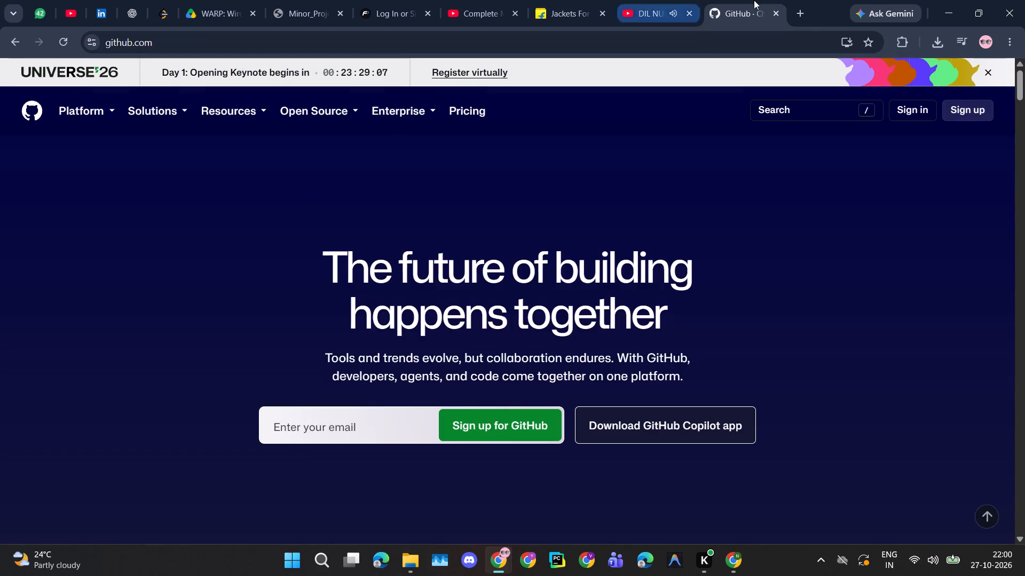
Skip to "Barsaat - Banjaare" in the YouTube mix, play it from about 0:28, and return to the Canva report.
click(645, 0)
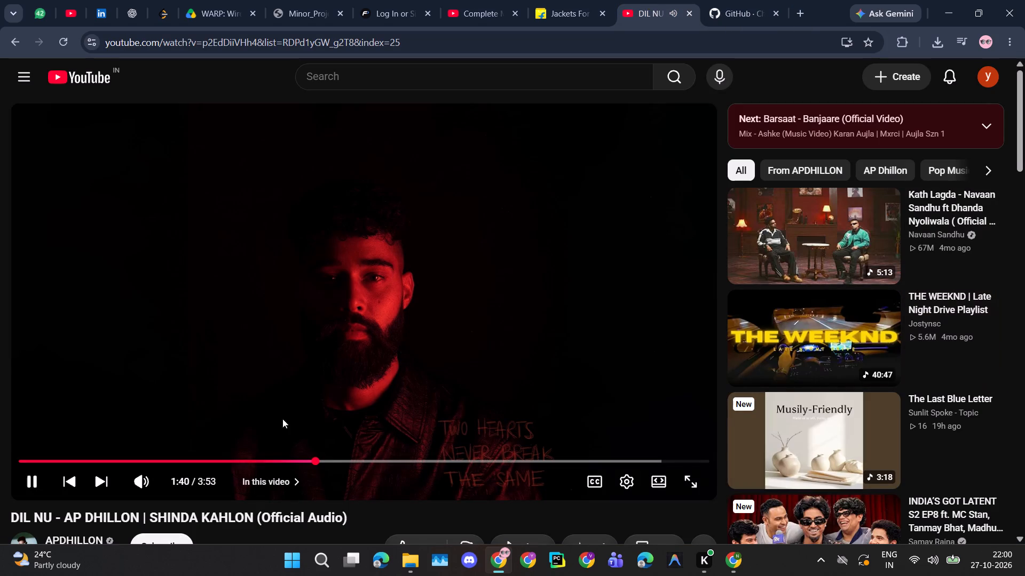
click(94, 486)
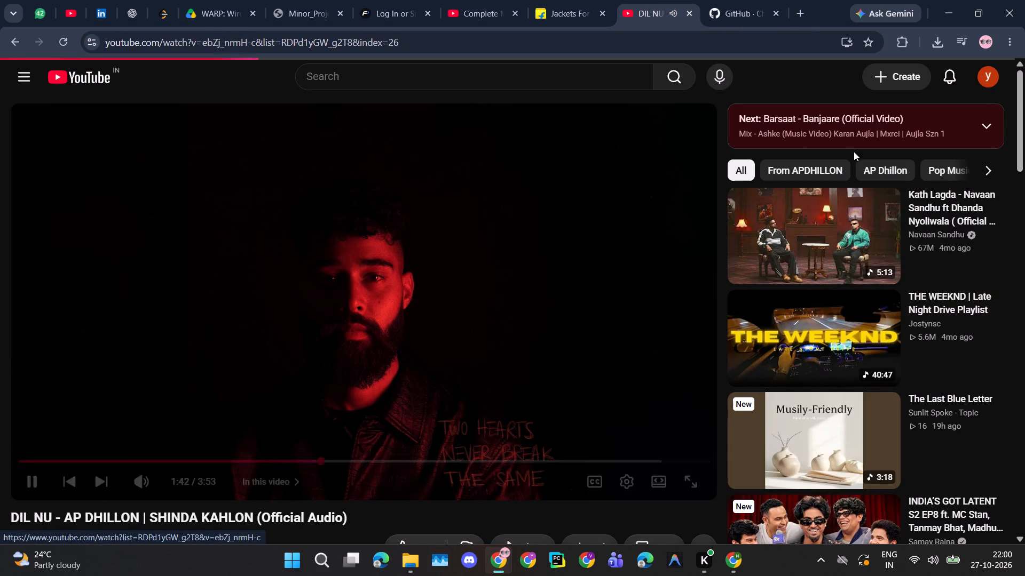
click(994, 122)
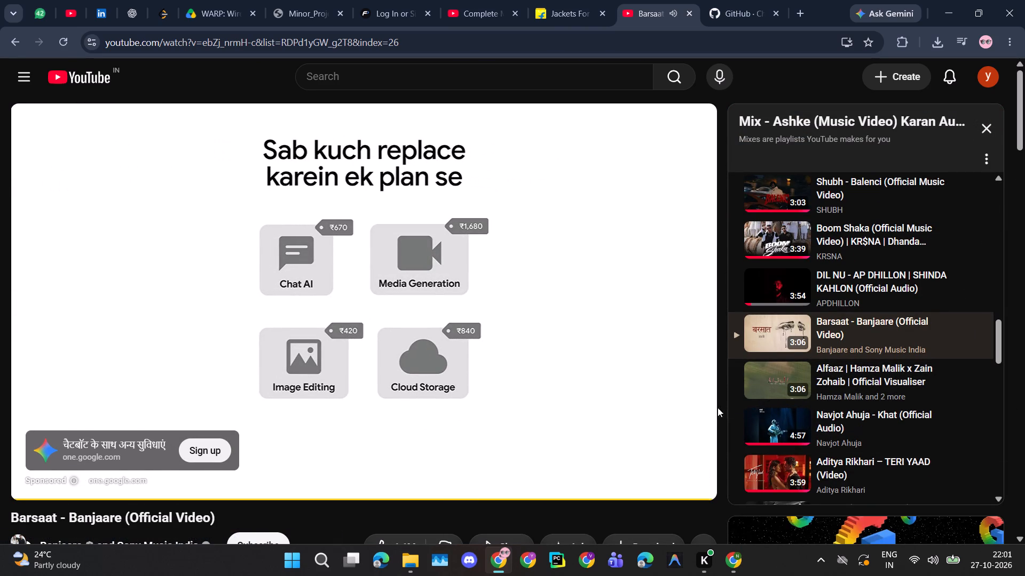
click(690, 433)
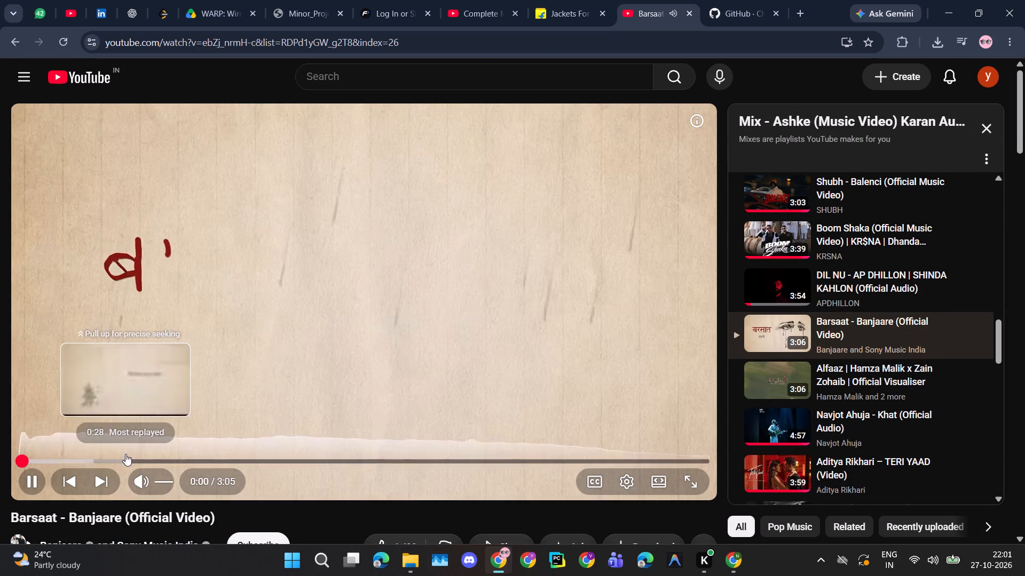
click(125, 454)
key(alt+Tab)
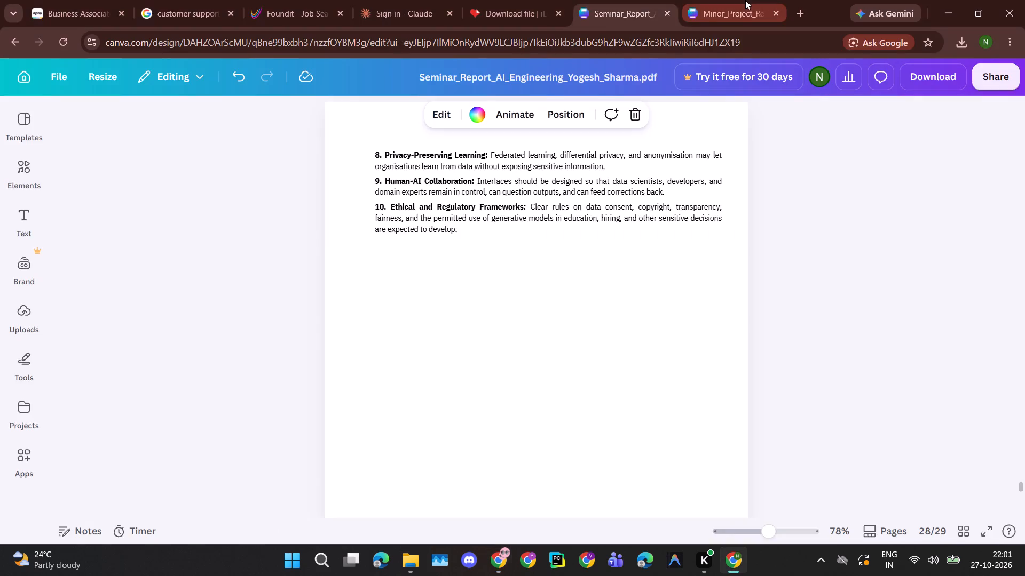
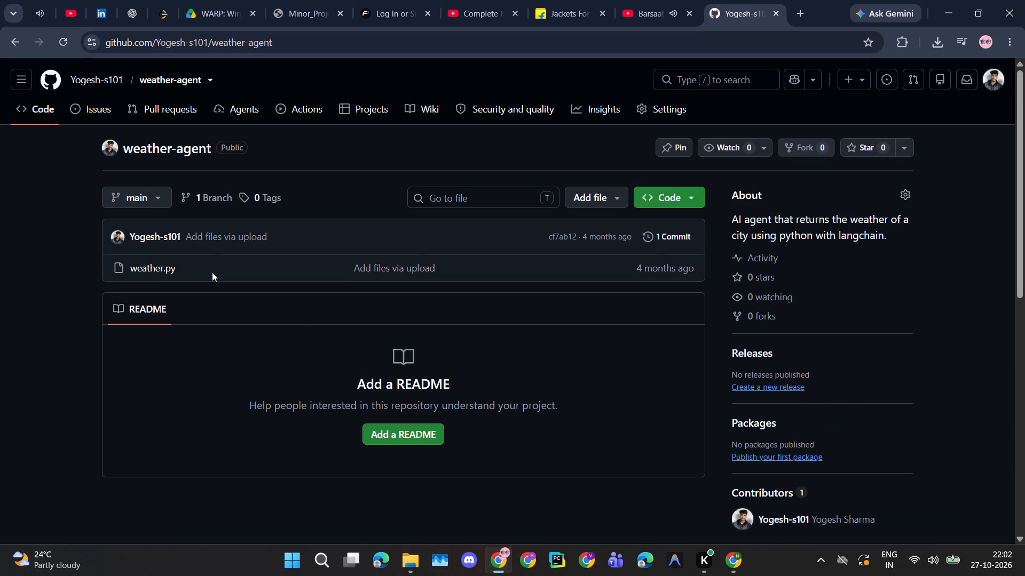
Open weather.py in the weather-agent GitHub repository and look through its code.
double_click(212, 272)
click(133, 269)
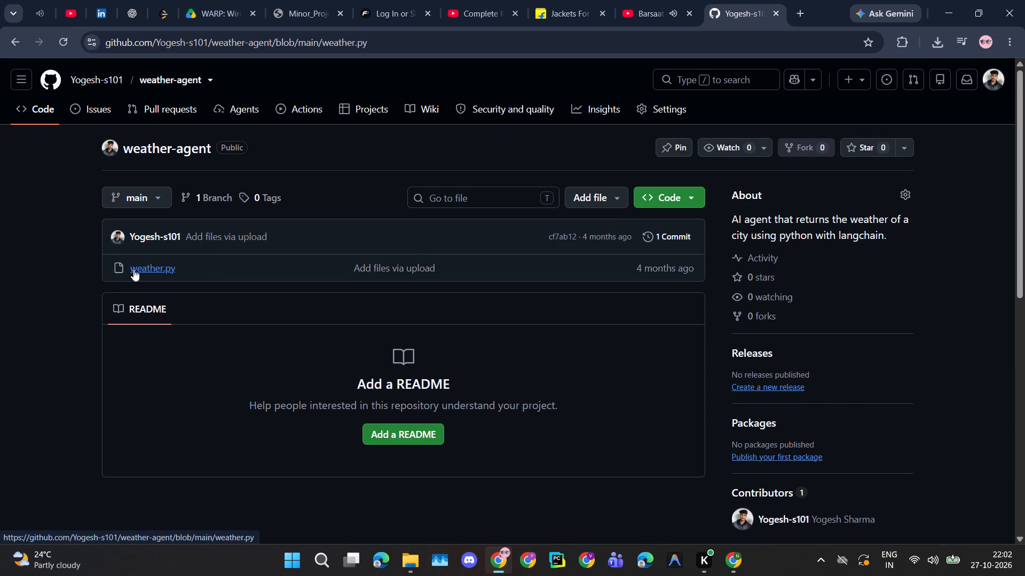
scroll(479, 373, down, 2)
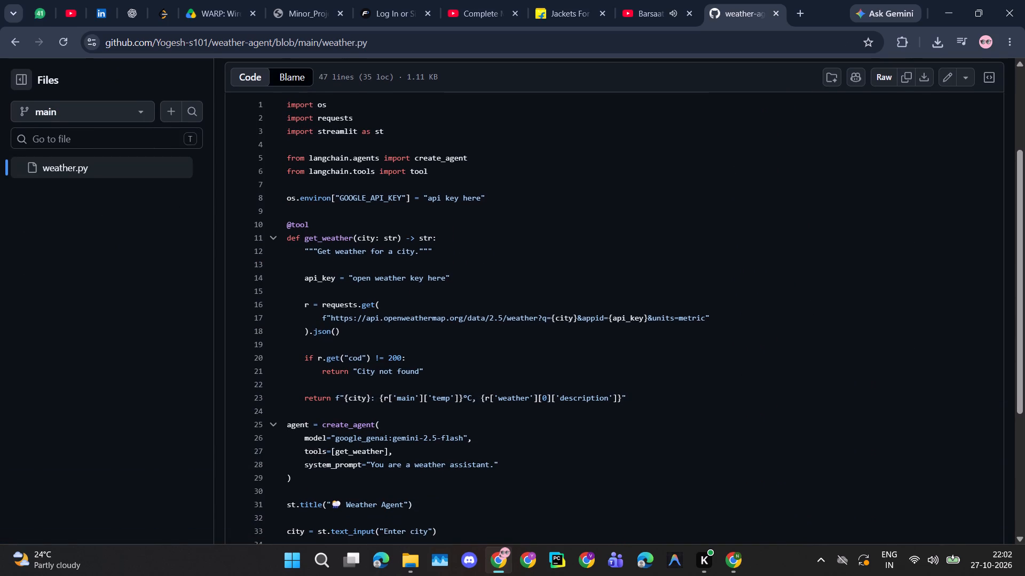
click(479, 373)
key(Delete)
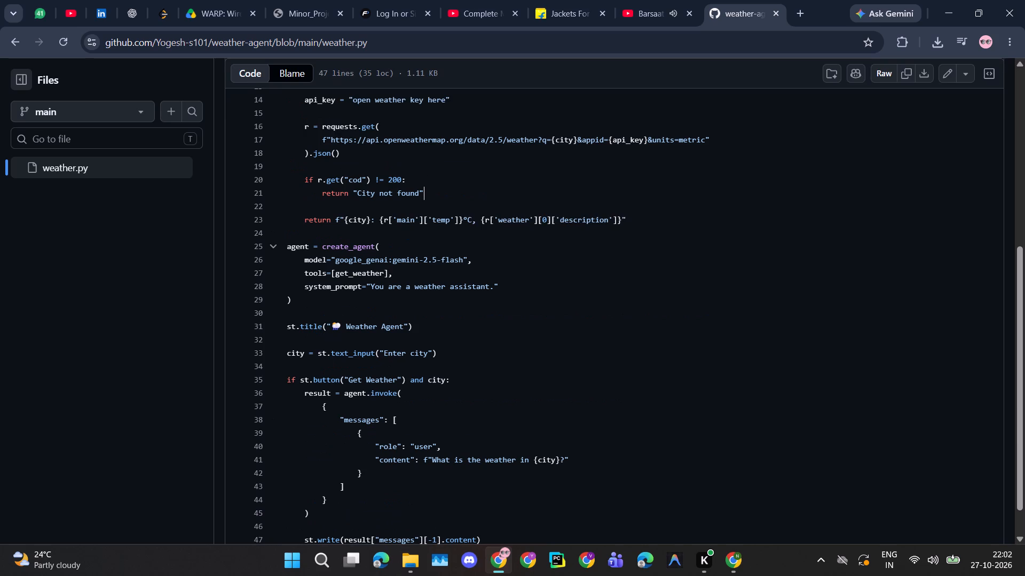
Capture a screenshot of the first part of the weather.py code, from the code header through line 28.
scroll(479, 373, up, 4)
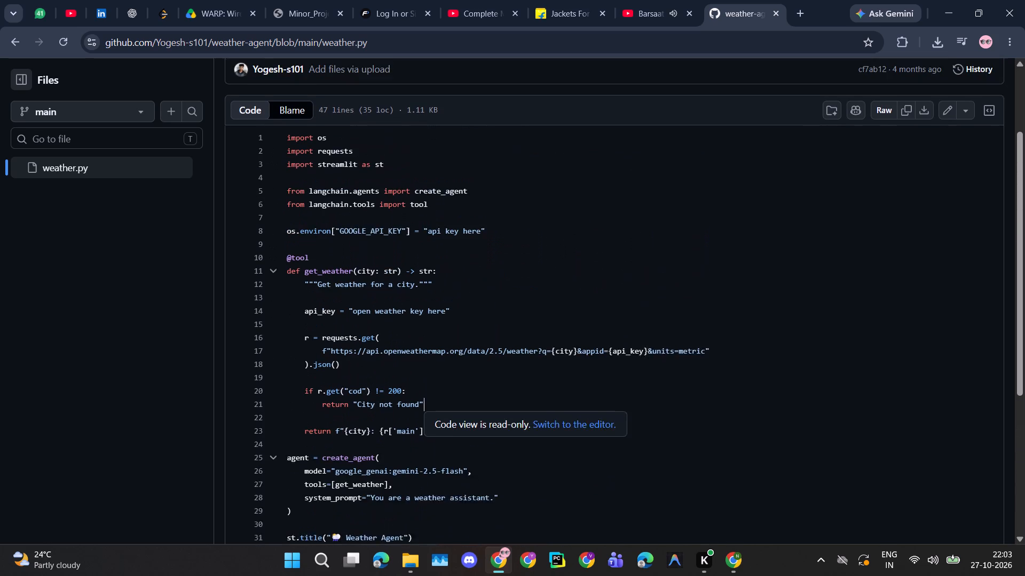
scroll(479, 373, up, 1)
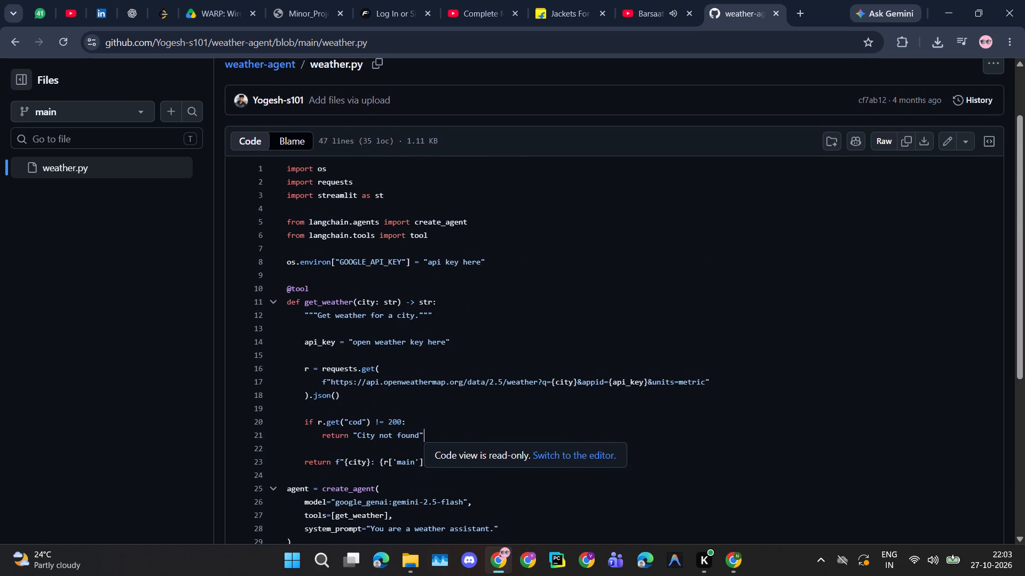
key(Print)
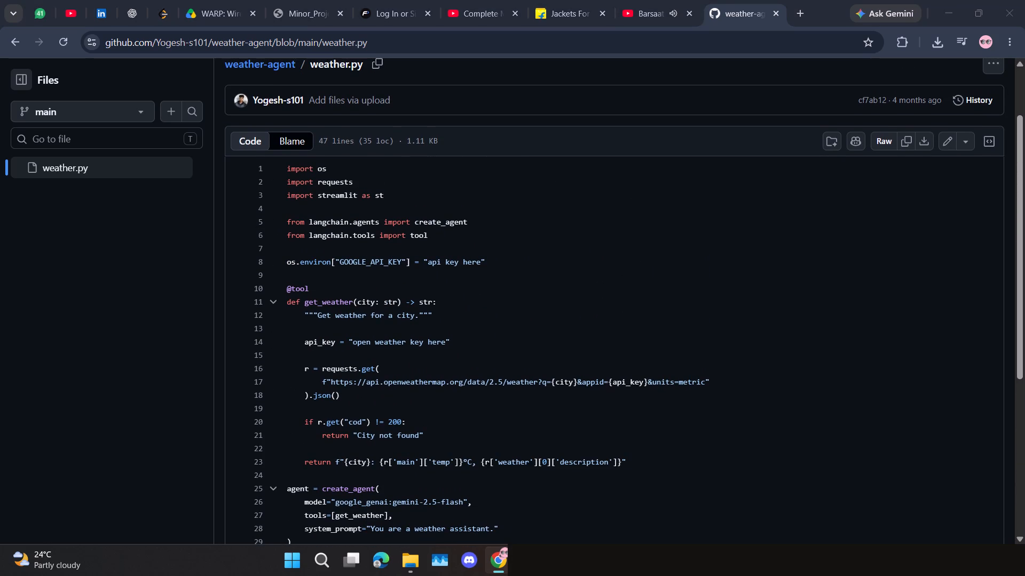
drag(228, 128, 996, 539)
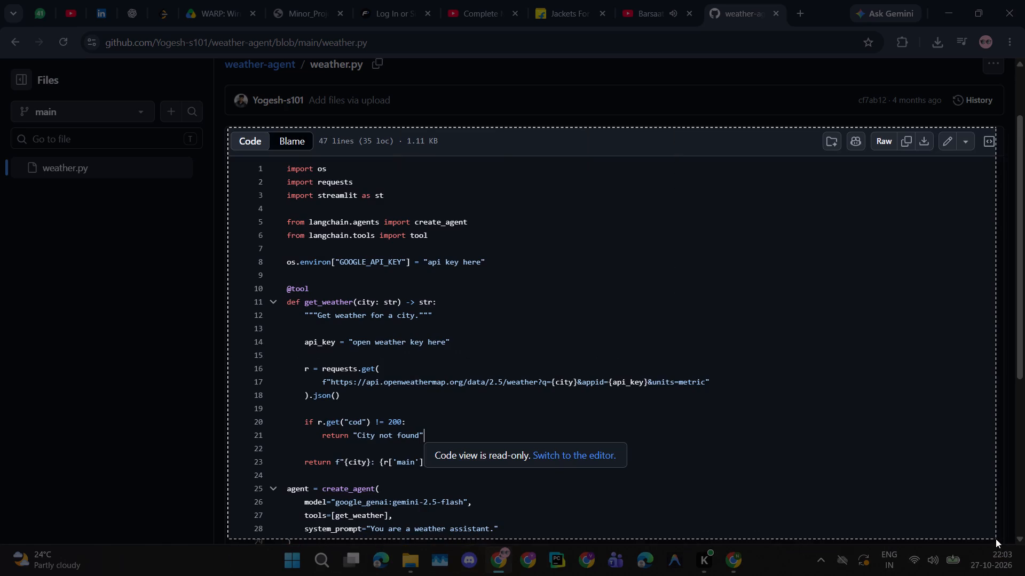
drag(996, 539, 1014, 535)
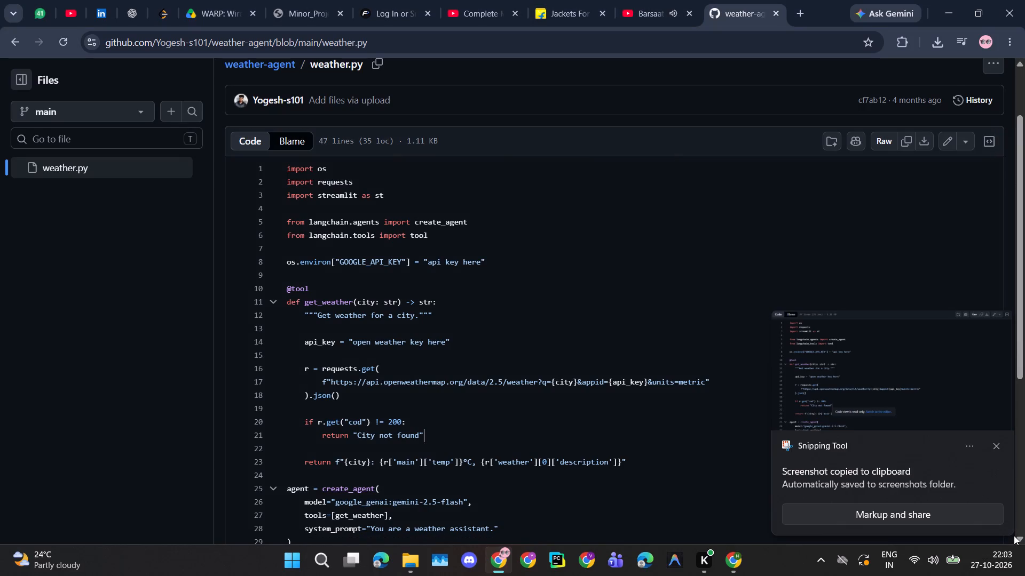
click(993, 443)
Capture a second screenshot covering the rest of the weather.py code, from line 20 to the end.
scroll(769, 445, down, 5)
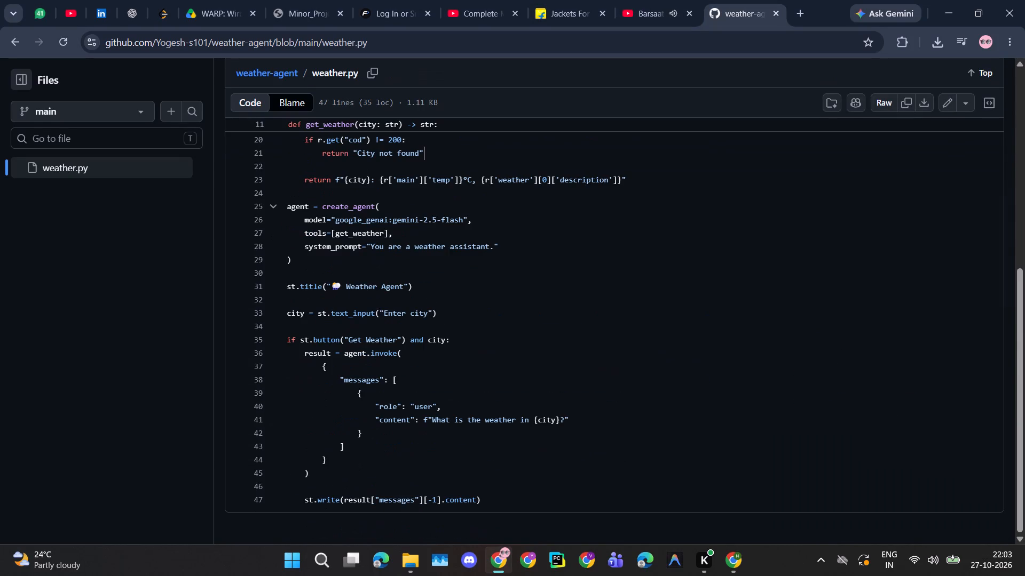
scroll(769, 445, down, 1)
key(Print)
drag(232, 118, 863, 486)
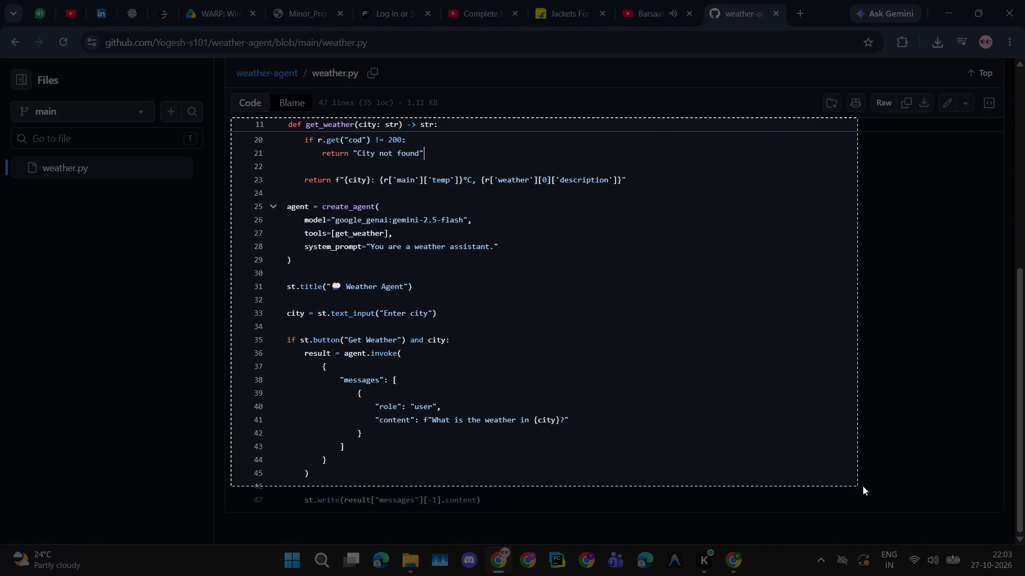
drag(863, 486, 975, 500)
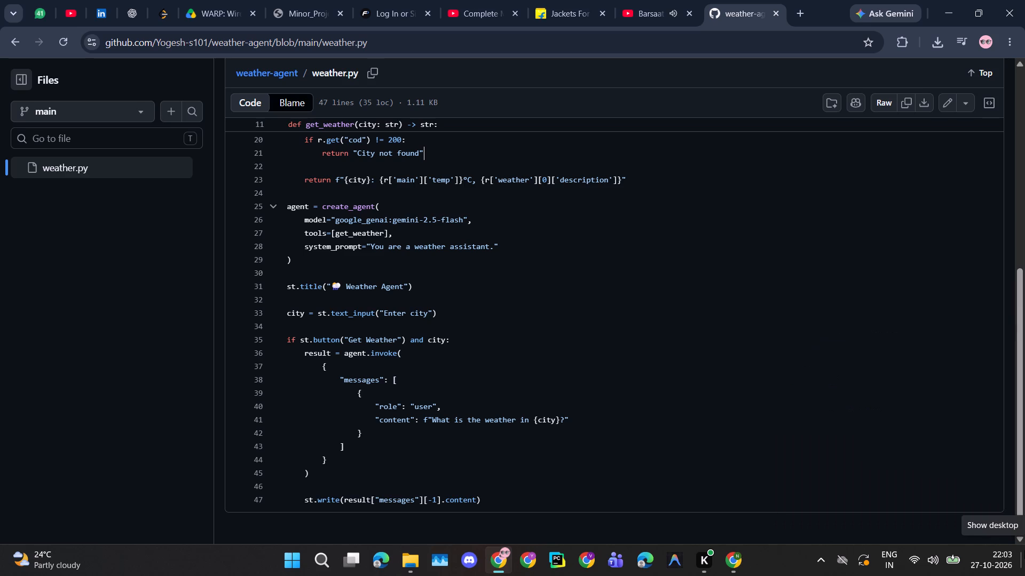
Switch back to the Canva report and delete the future scope text block from page 28.
key(alt+Tab)
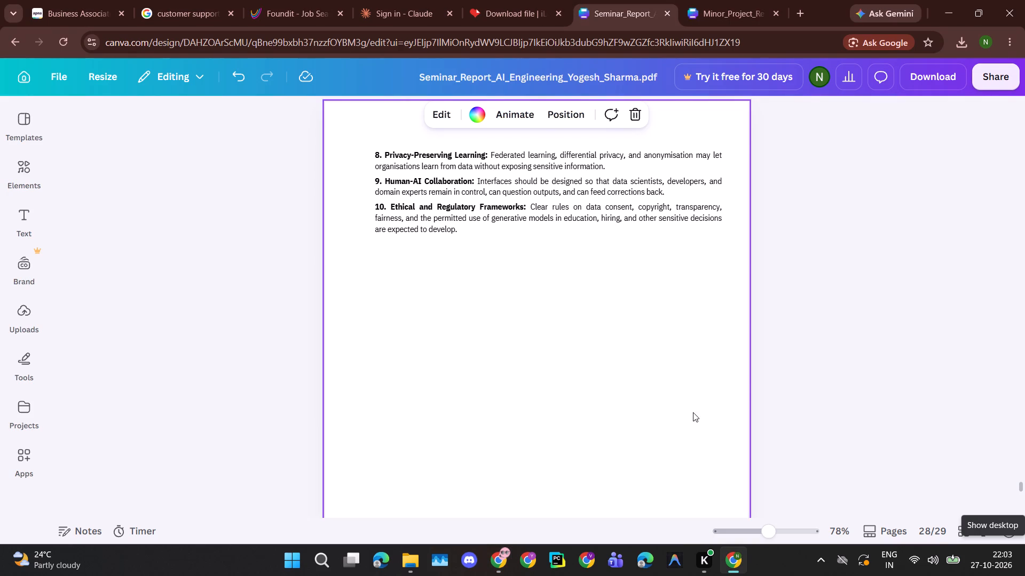
scroll(658, 343, up, 5)
scroll(658, 343, down, 1)
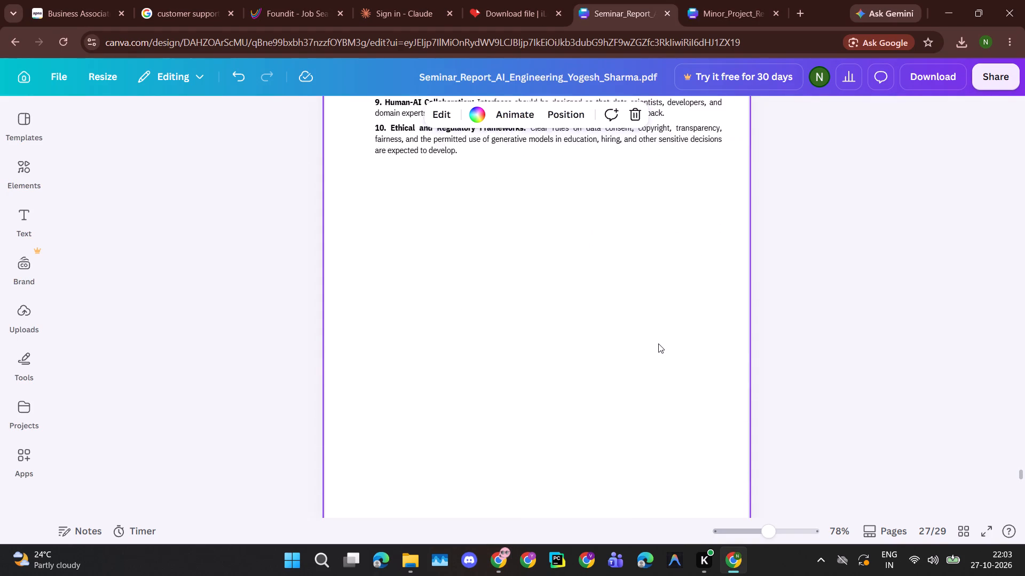
scroll(658, 343, down, 1)
drag(569, 365, 345, 268)
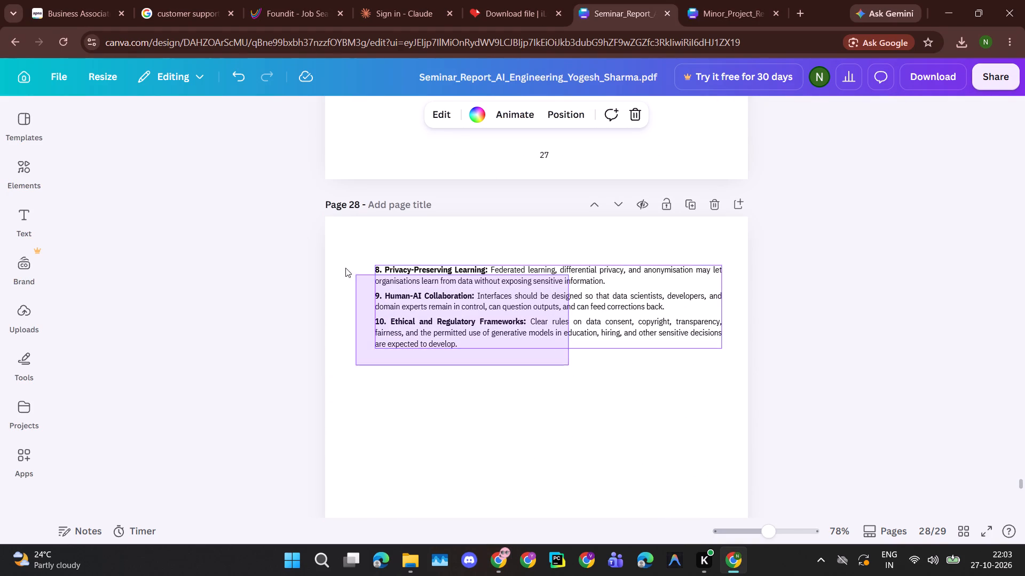
drag(345, 268, 322, 242)
key(Delete)
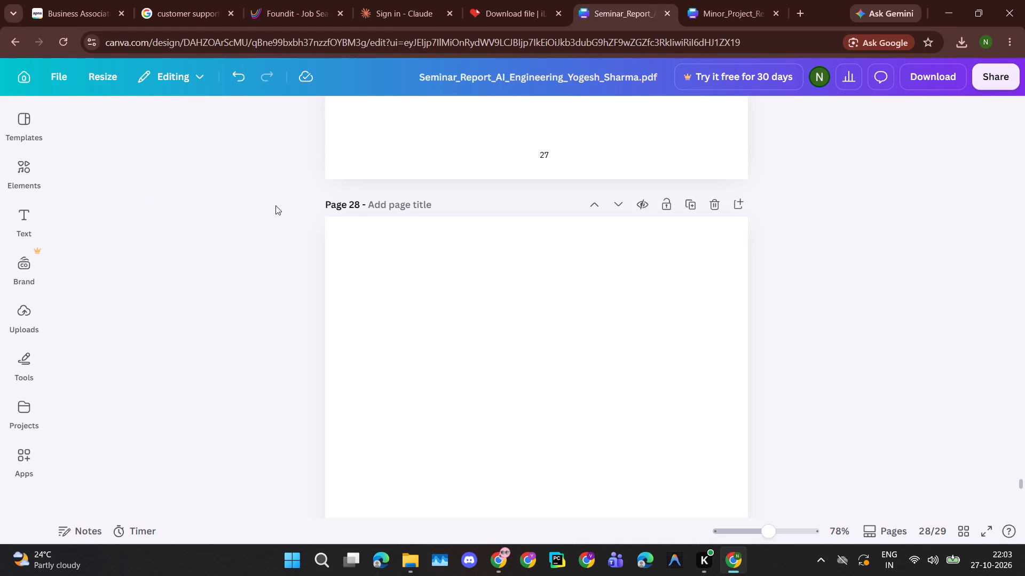
key(alt+Tab)
key(alt+Tab)
click(411, 563)
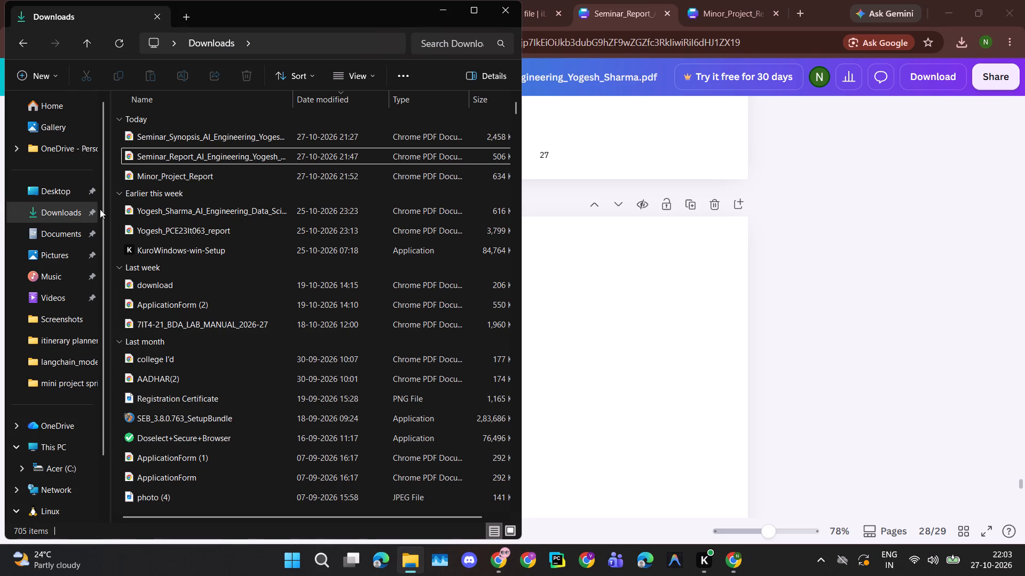
click(75, 316)
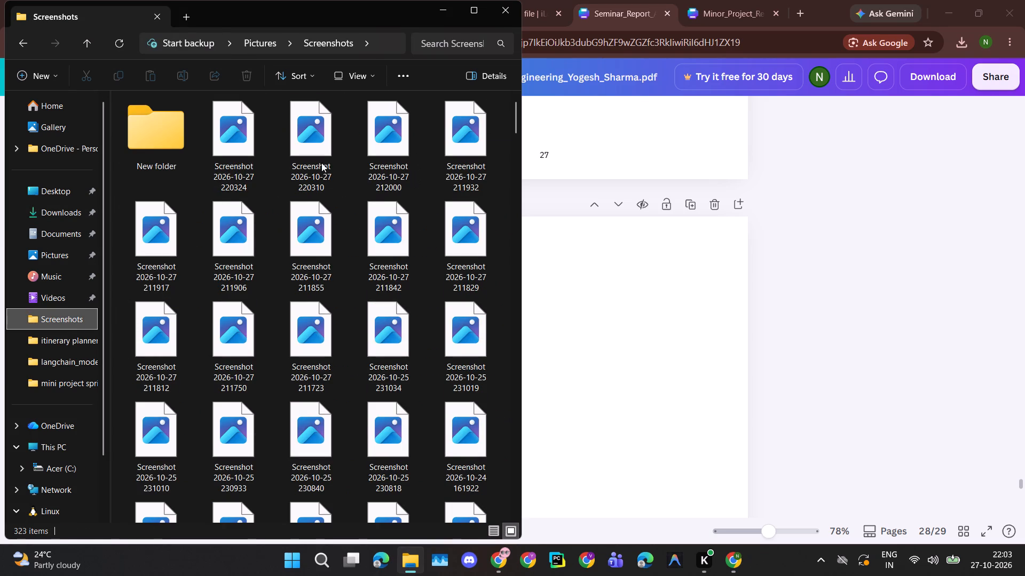
drag(321, 163, 579, 307)
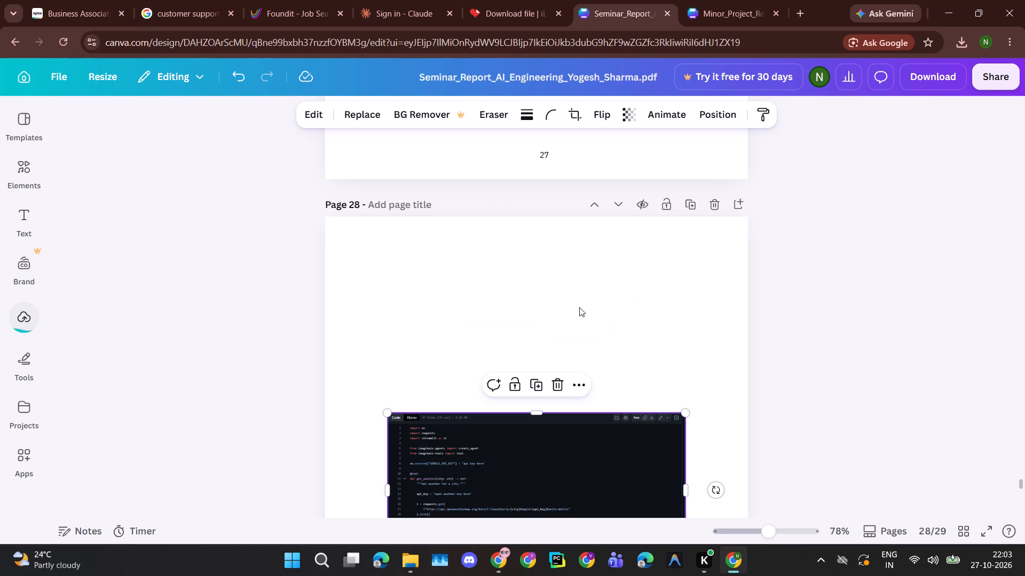
drag(531, 462, 512, 291)
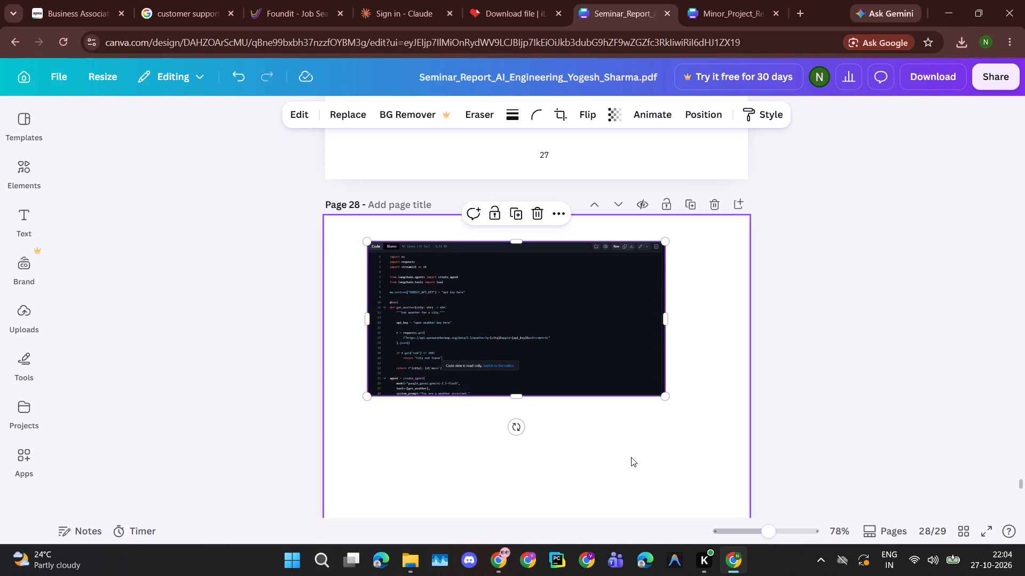
drag(668, 321, 698, 316)
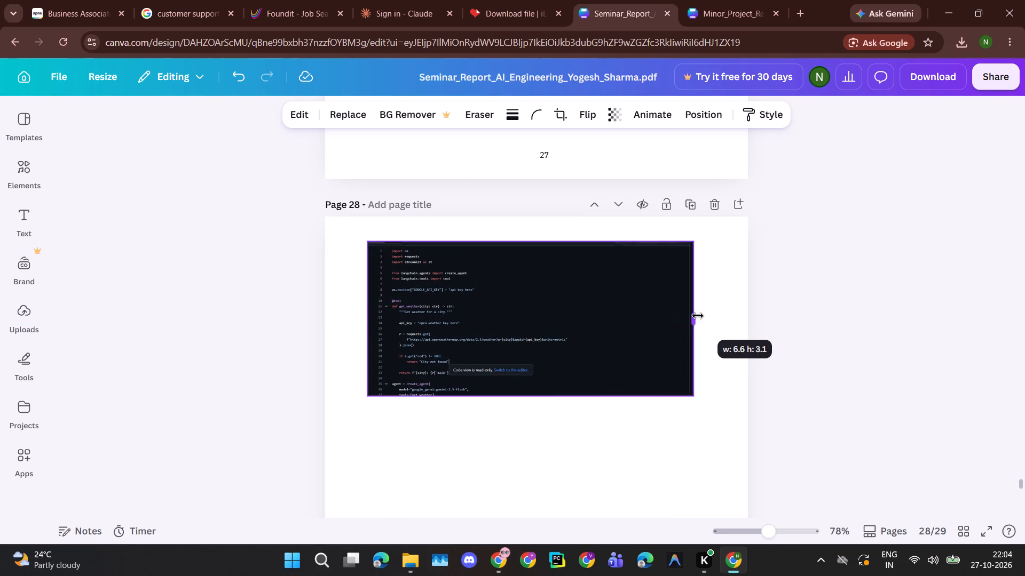
drag(698, 316, 707, 315)
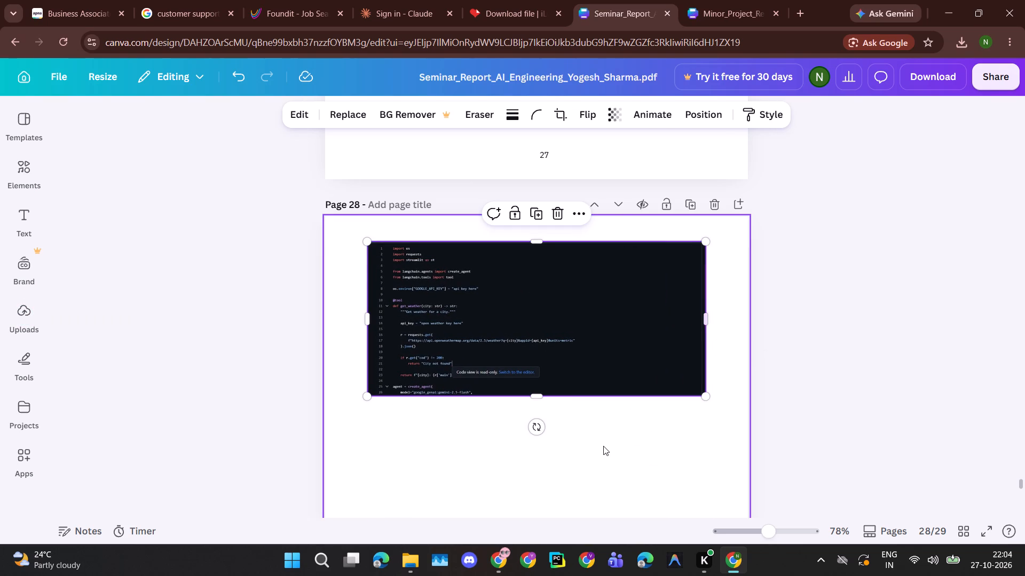
scroll(603, 446, down, 3)
key(alt+Tab)
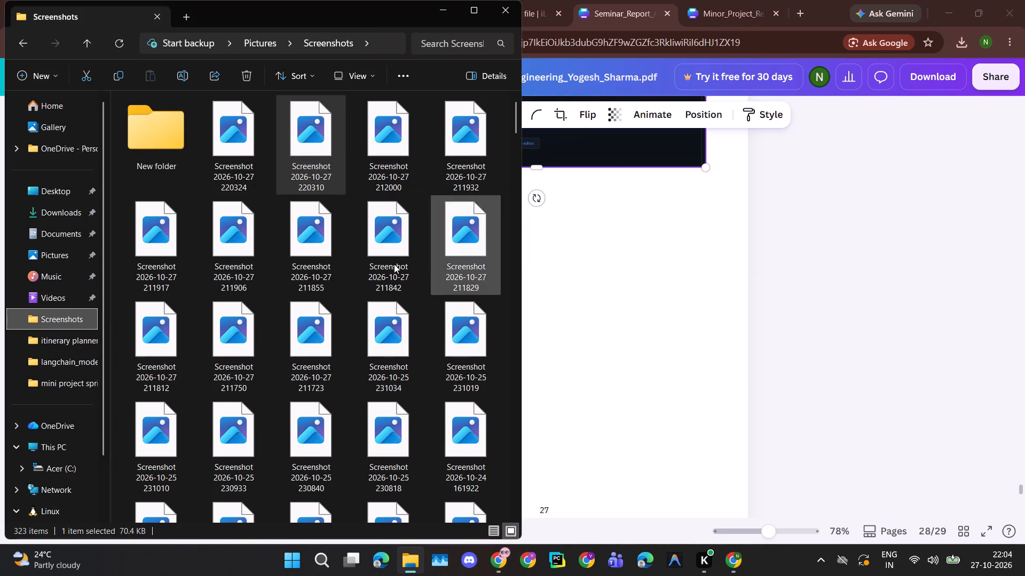
drag(247, 126, 617, 365)
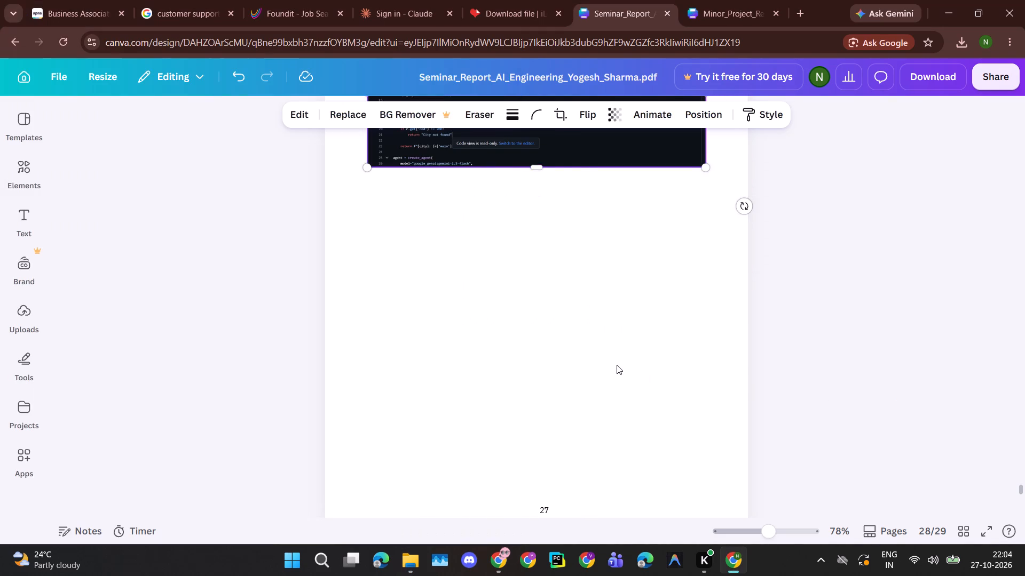
drag(521, 271, 506, 323)
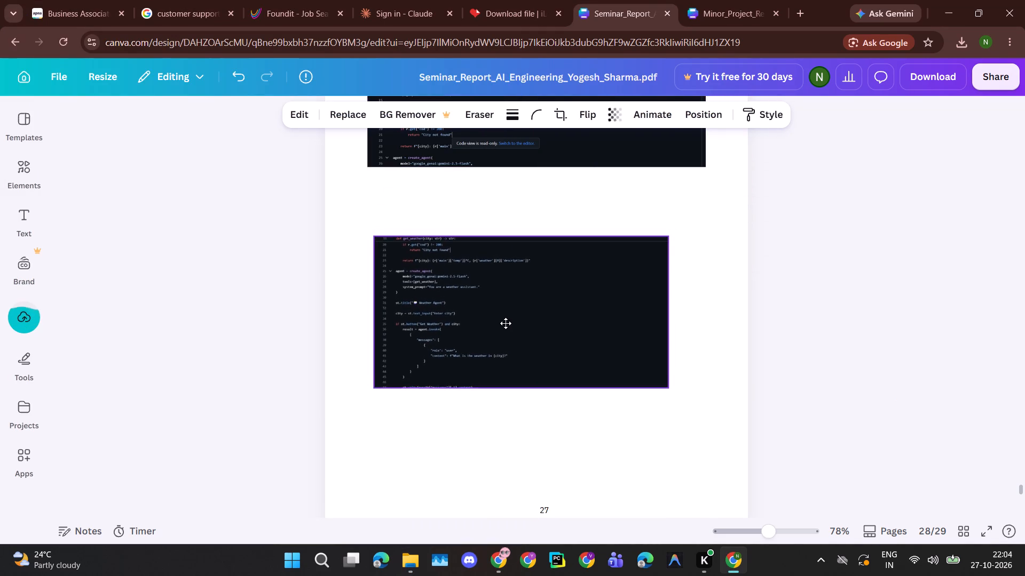
drag(506, 323, 506, 333)
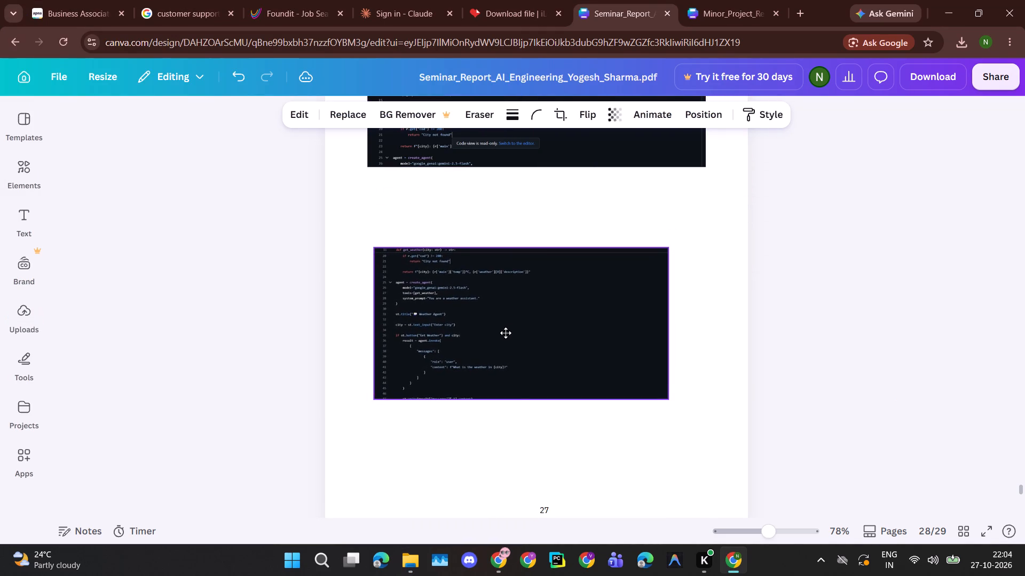
drag(506, 333, 501, 333)
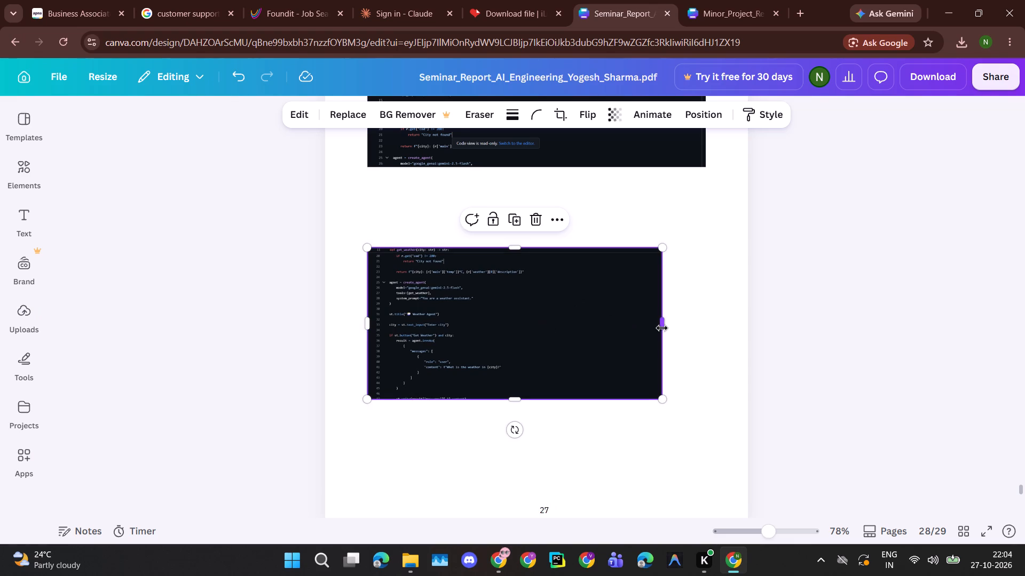
drag(662, 328, 706, 326)
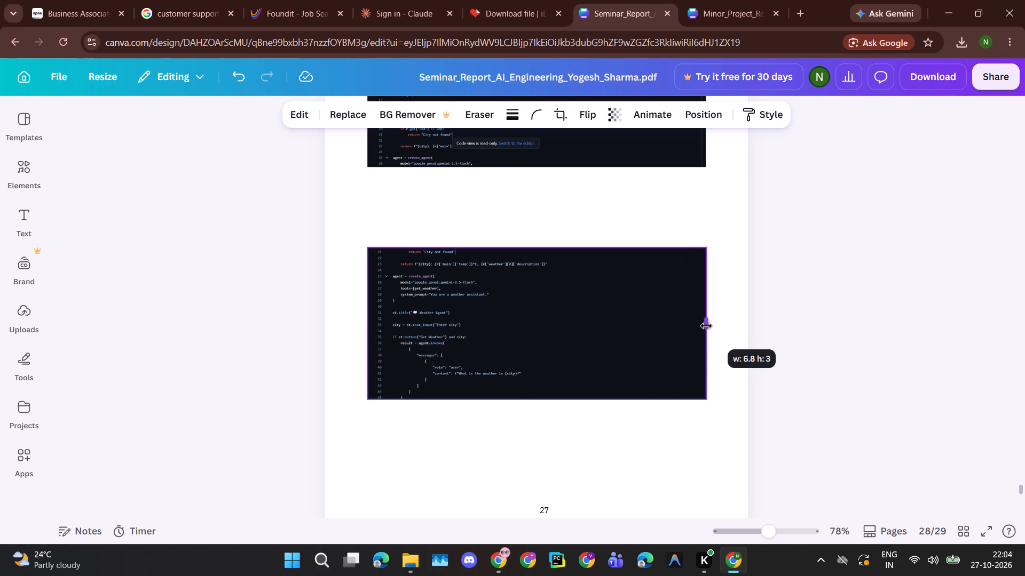
drag(706, 326, 713, 327)
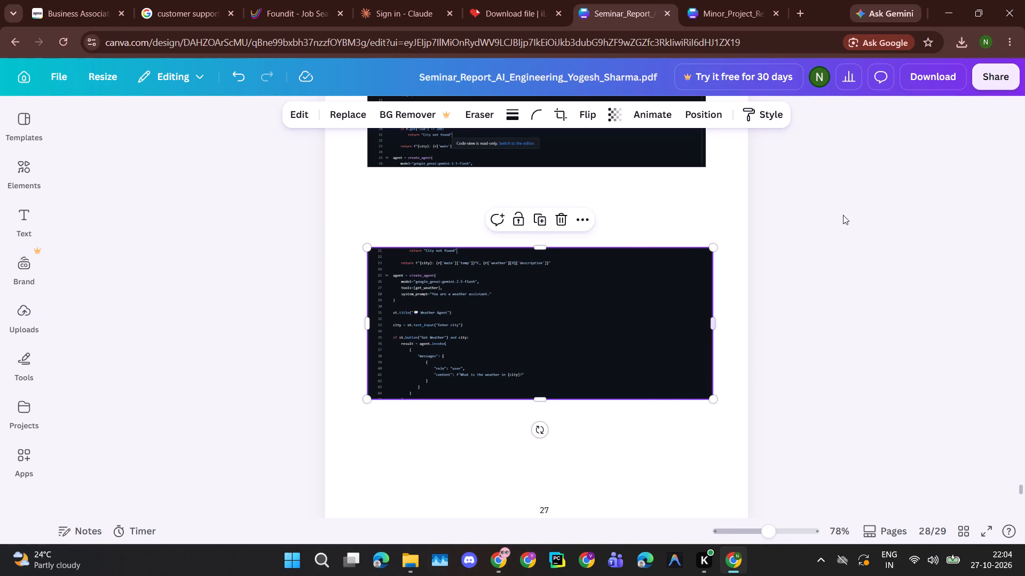
click(843, 215)
Narrow the lower code image on page 28 to match the upper image's width, and check the page.
scroll(843, 215, up, 4)
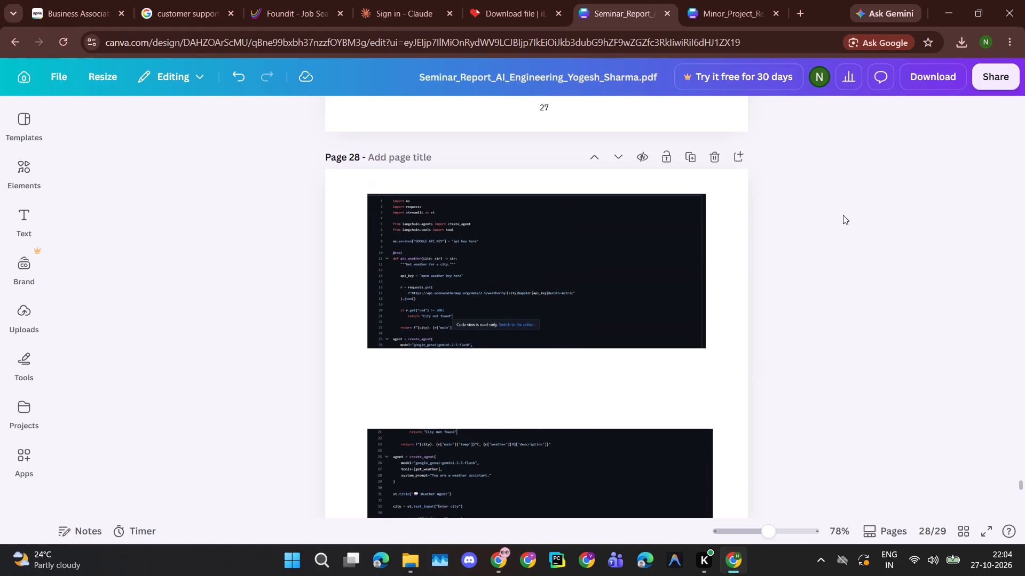
scroll(843, 215, up, 1)
scroll(843, 215, down, 2)
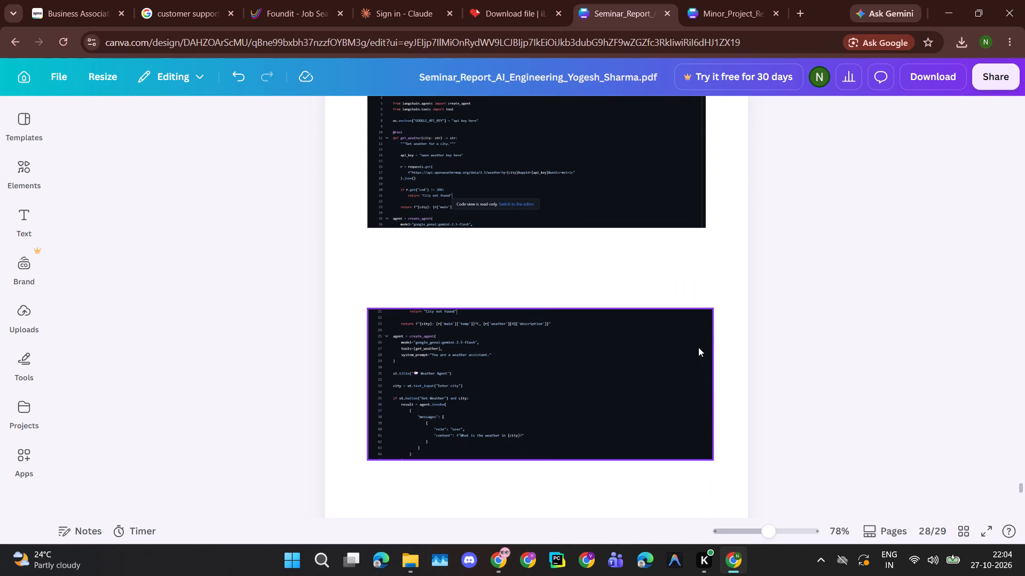
click(697, 351)
click(718, 385)
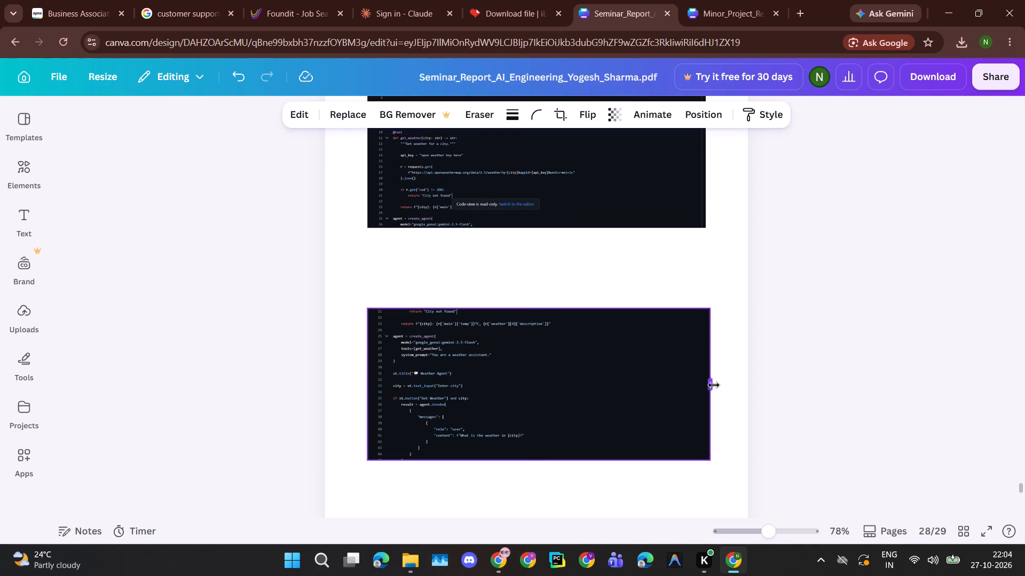
click(826, 309)
scroll(826, 309, up, 2)
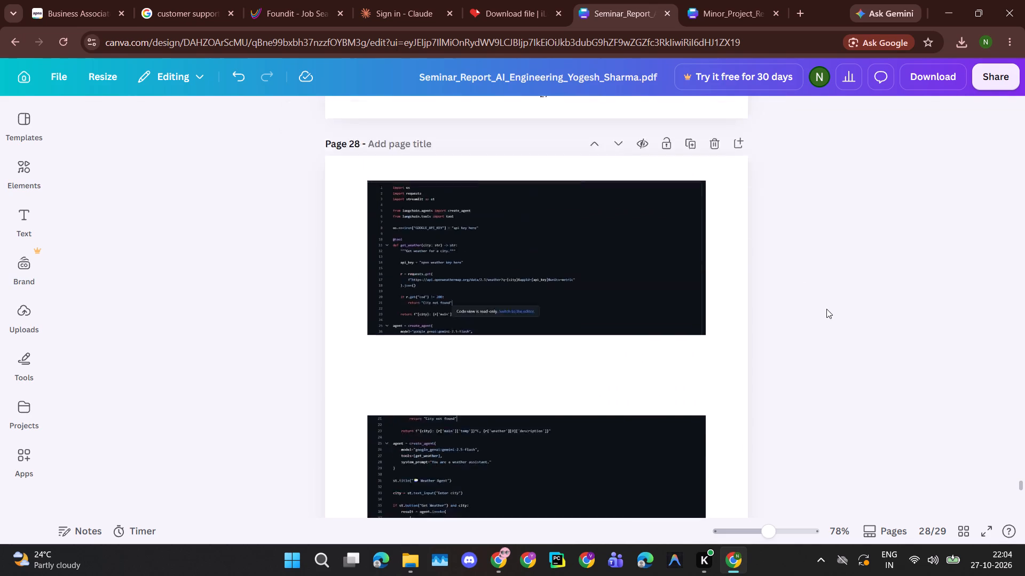
scroll(826, 309, up, 9)
scroll(826, 306, down, 1)
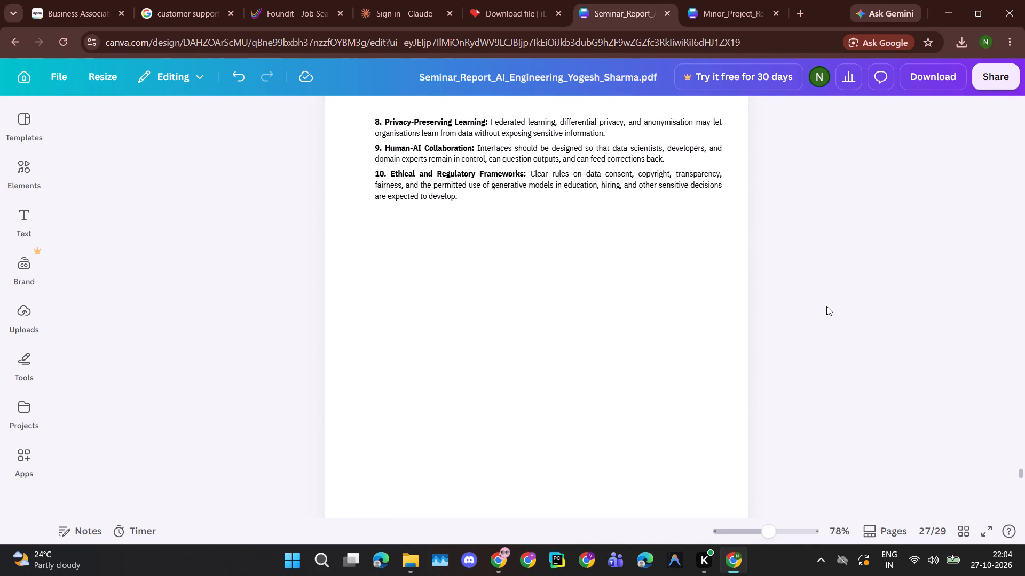
Search Google in a new tab for "weather agent using ai" and browse the image results for report illustrations.
scroll(826, 306, down, 1)
click(791, 0)
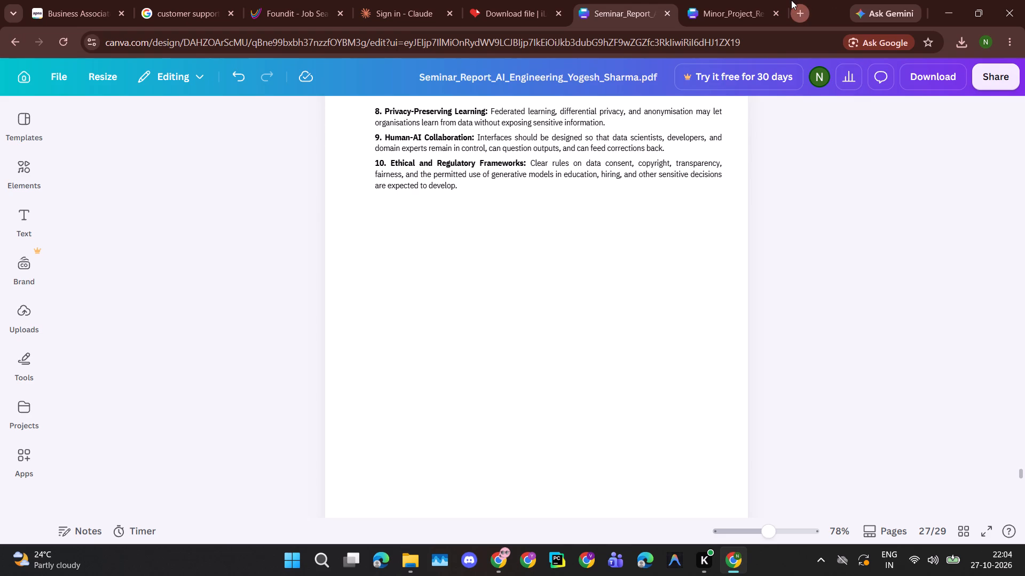
text(weather agent)
key(space)
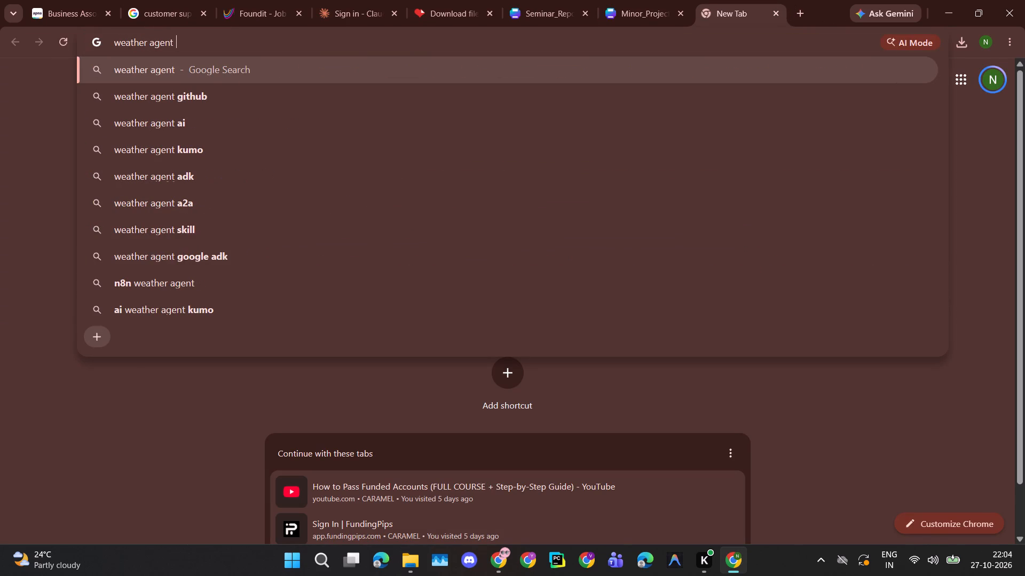
text(using ai)
key(space)
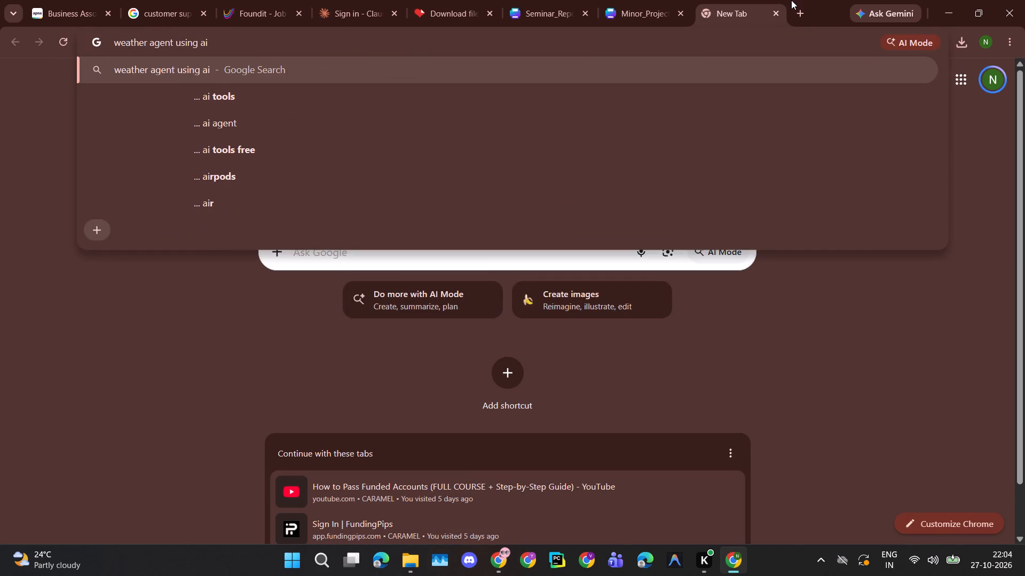
key(Return)
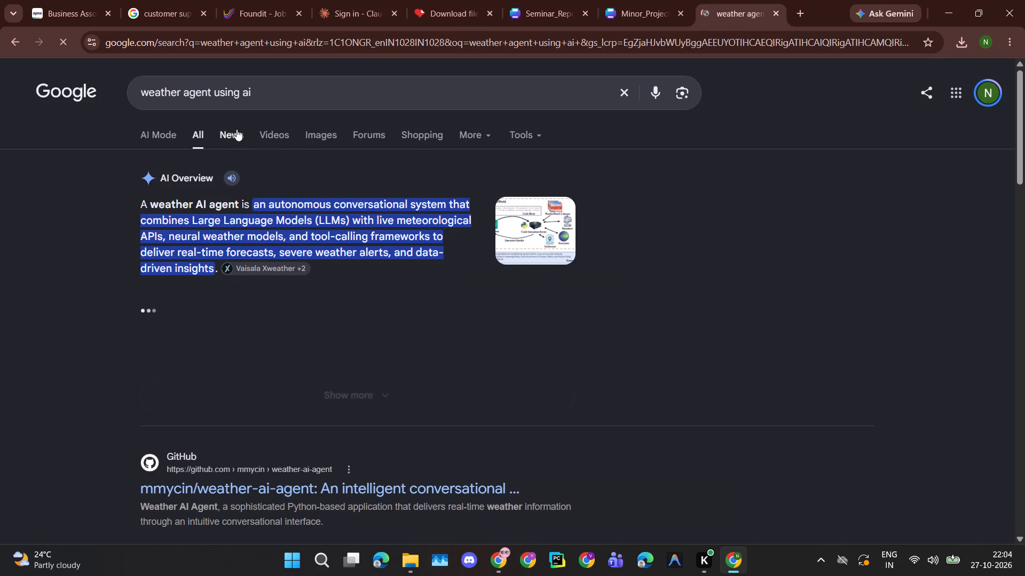
click(329, 135)
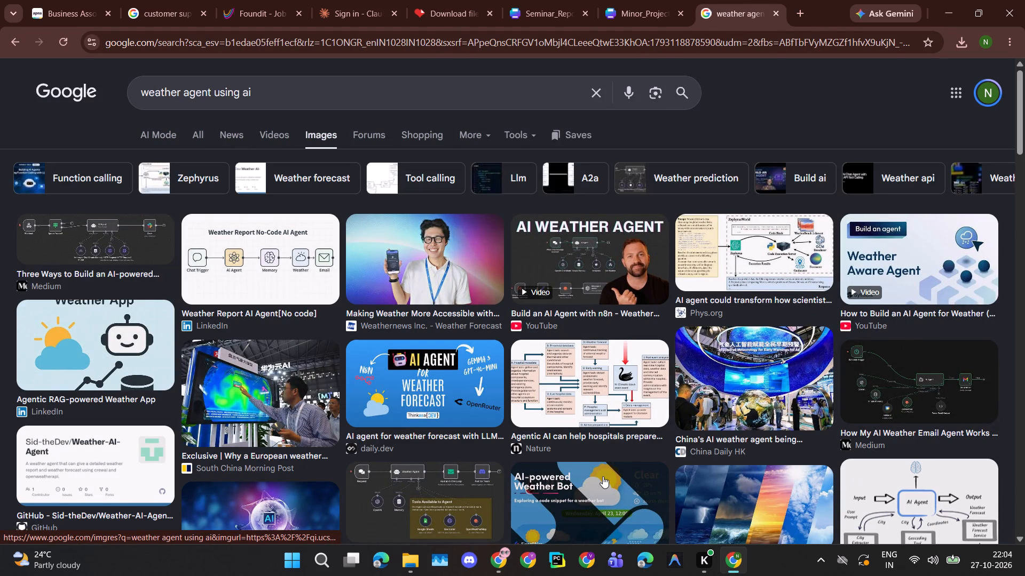
scroll(603, 476, down, 1)
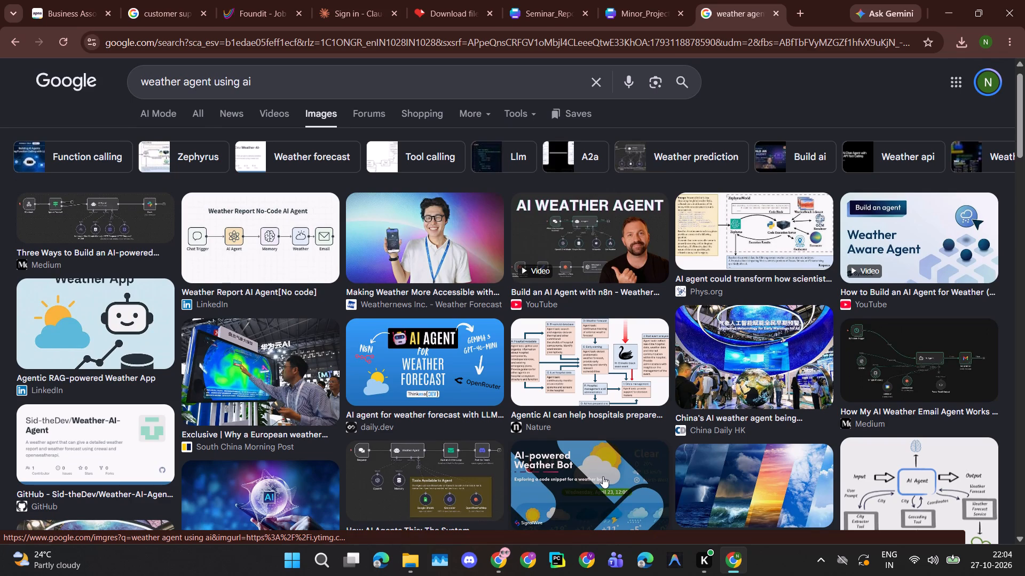
scroll(603, 476, down, 1)
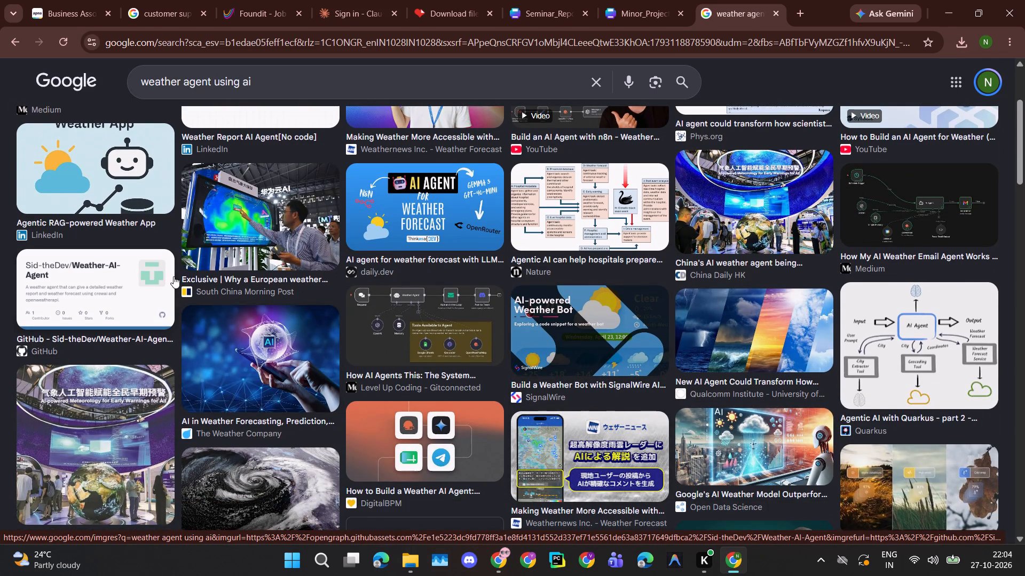
scroll(174, 276, down, 4)
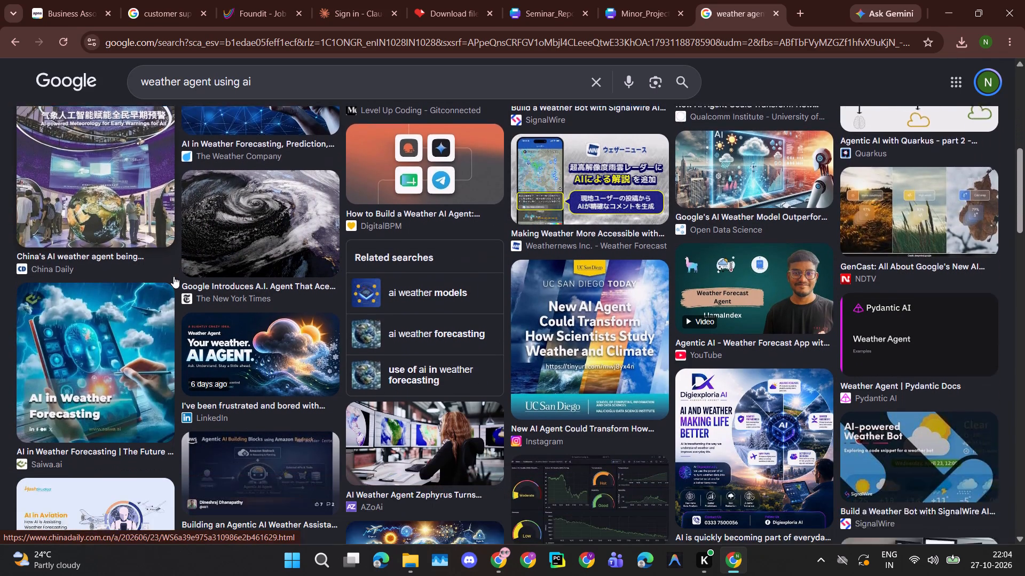
scroll(174, 276, down, 1)
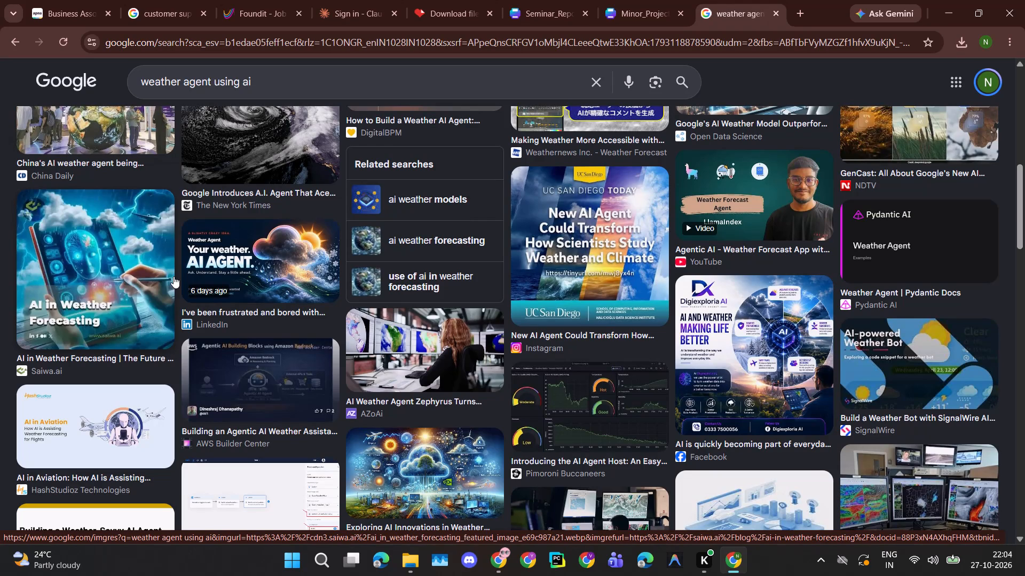
Switch to the GitHub window and capture a screenshot of weather.py covering lines 8 to about 37.
key(alt+Tab)
key(alt+Tab)
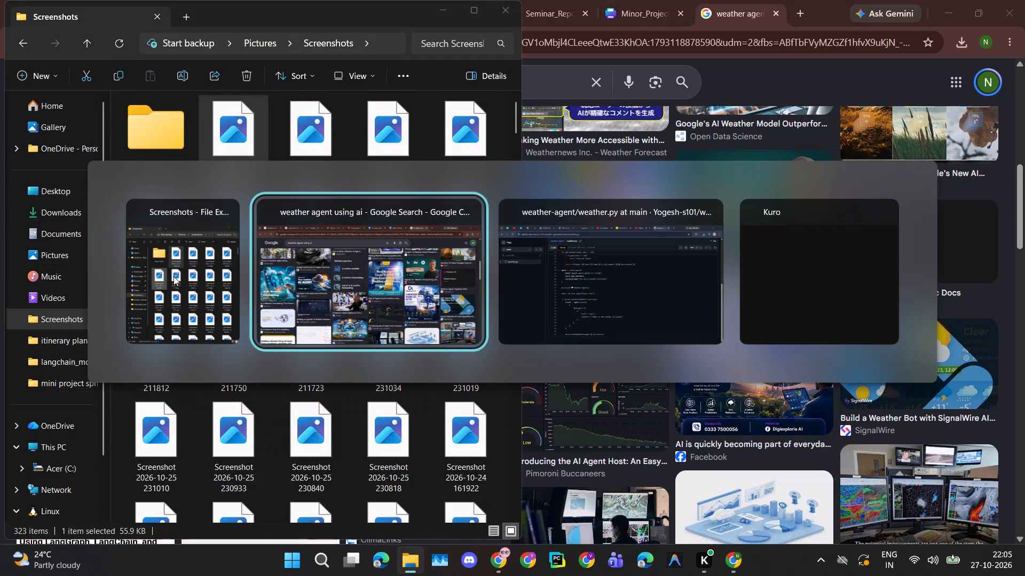
key(alt+Tab)
scroll(391, 487, down, 2)
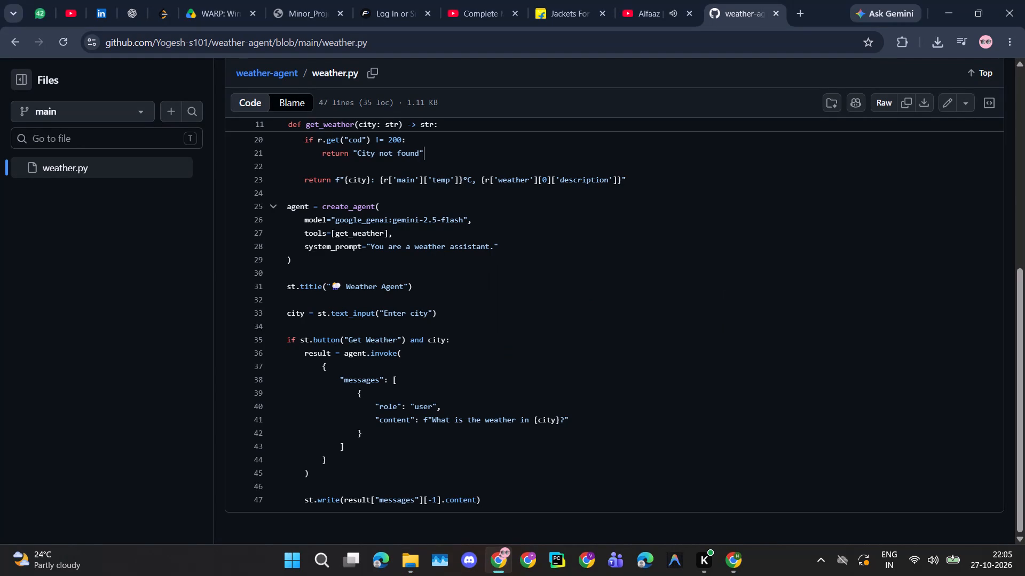
scroll(391, 487, up, 3)
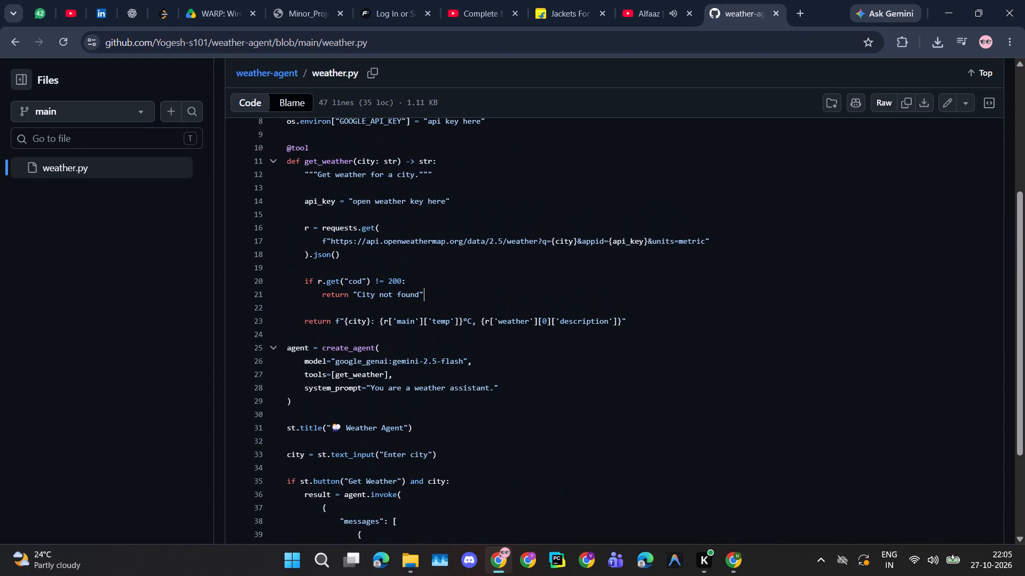
key(Print)
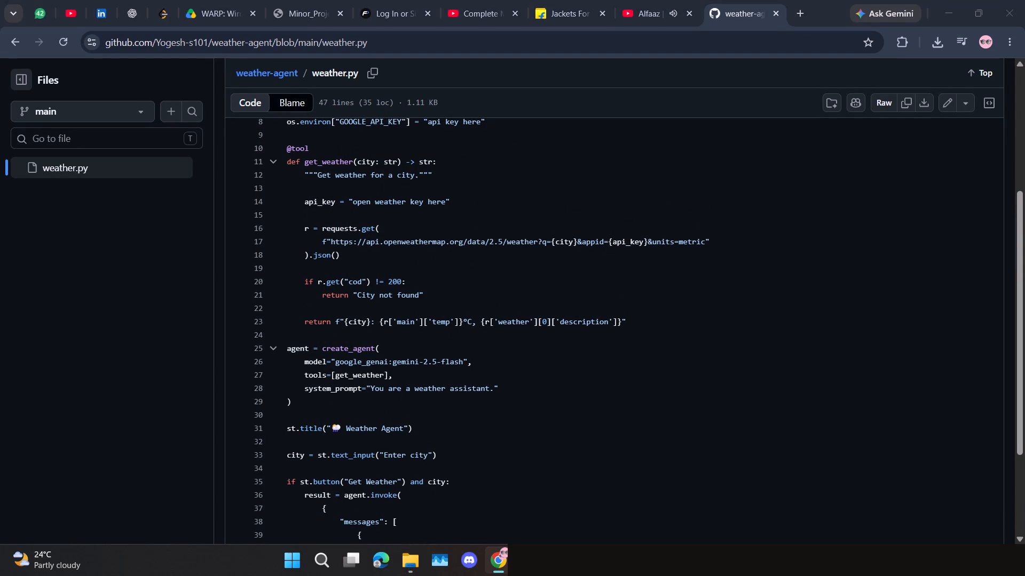
drag(220, 99, 1024, 489)
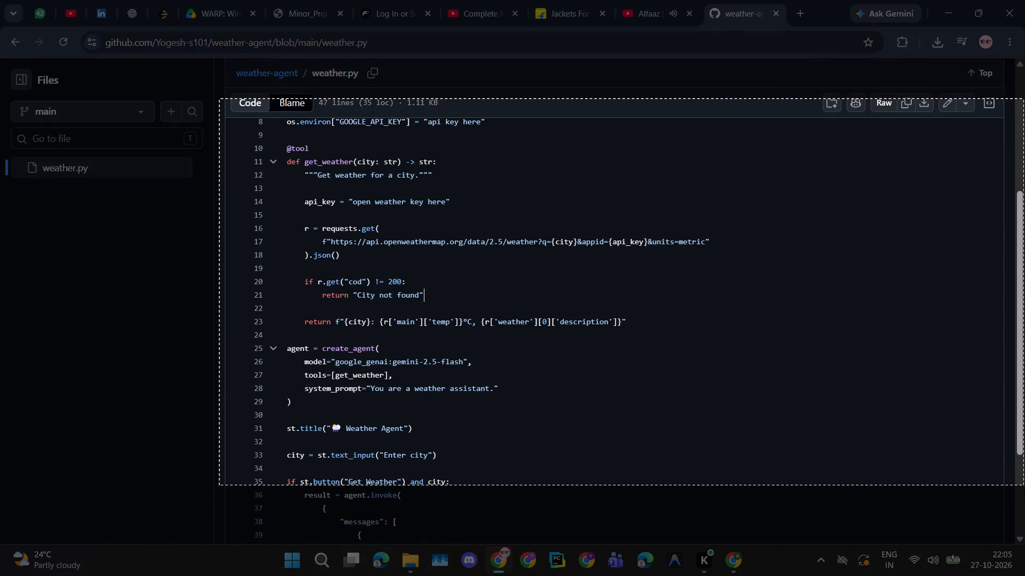
drag(1024, 489, 1007, 517)
Return to the Canva seminar report at page 27.
key(alt+Tab)
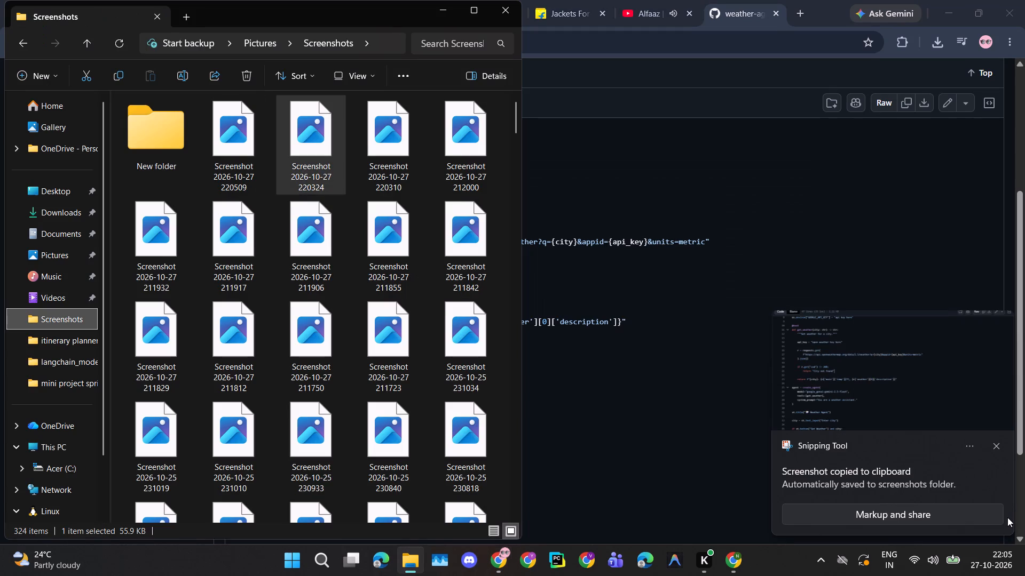
key(alt+Tab)
key(alt+Tab)
key(alt+Tab)
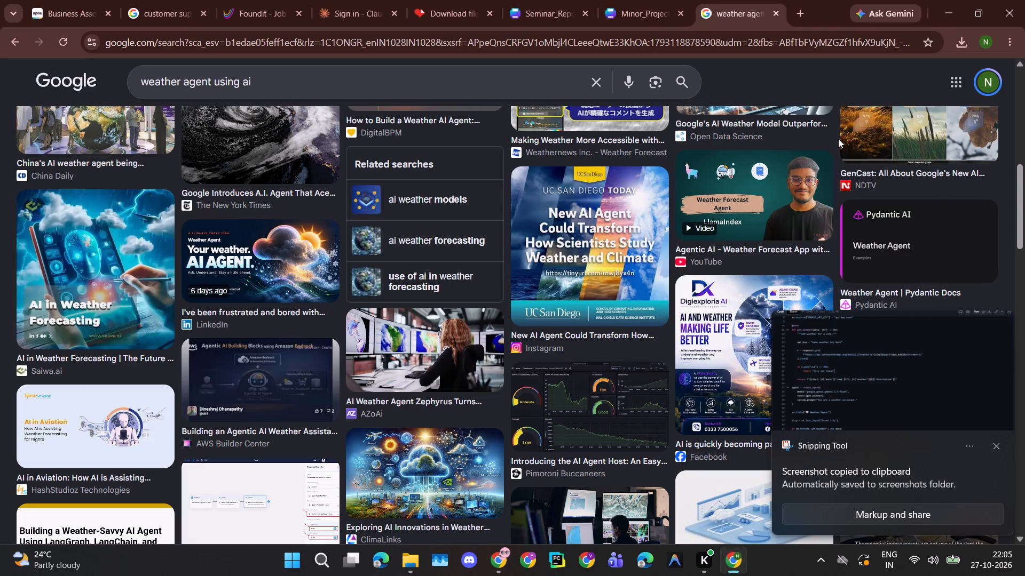
key(alt+Tab)
key(alt+Tab)
key(alt+Tab)
key(alt+Tab)
key(alt+Tab)
key(alt+Tab)
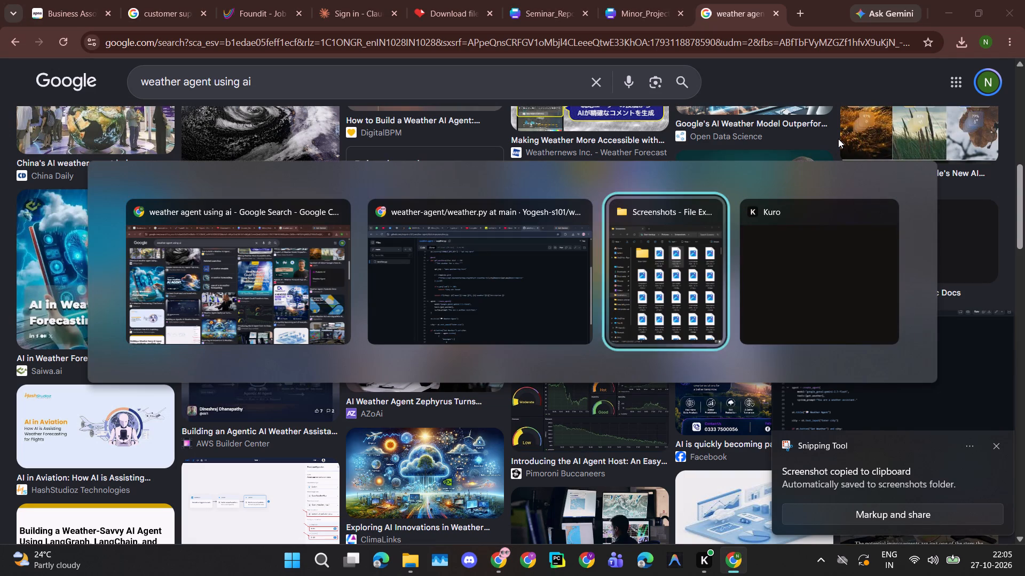
key(alt+Tab)
key(alt+Tab)
key(alt+Tab)
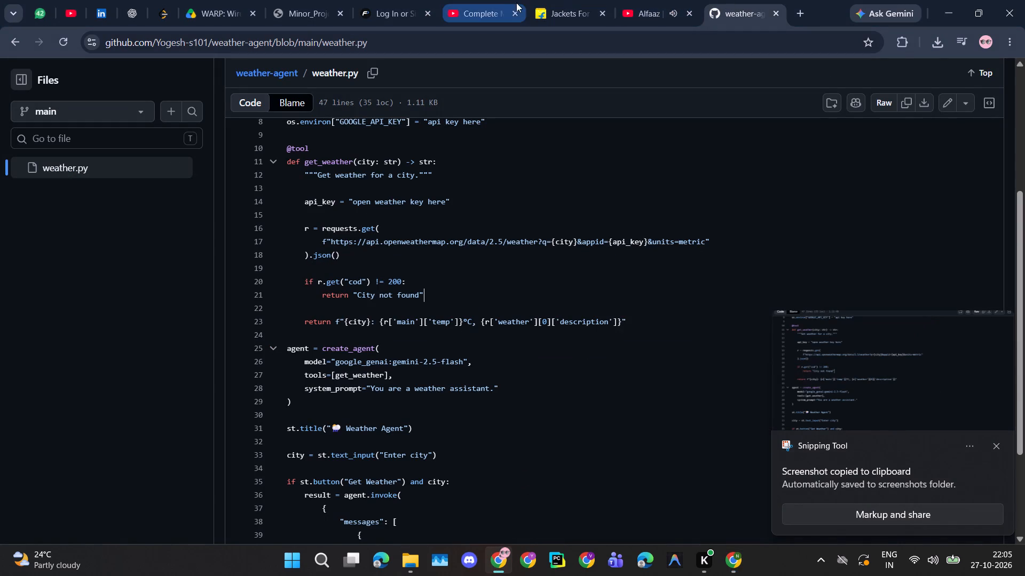
key(alt+Tab)
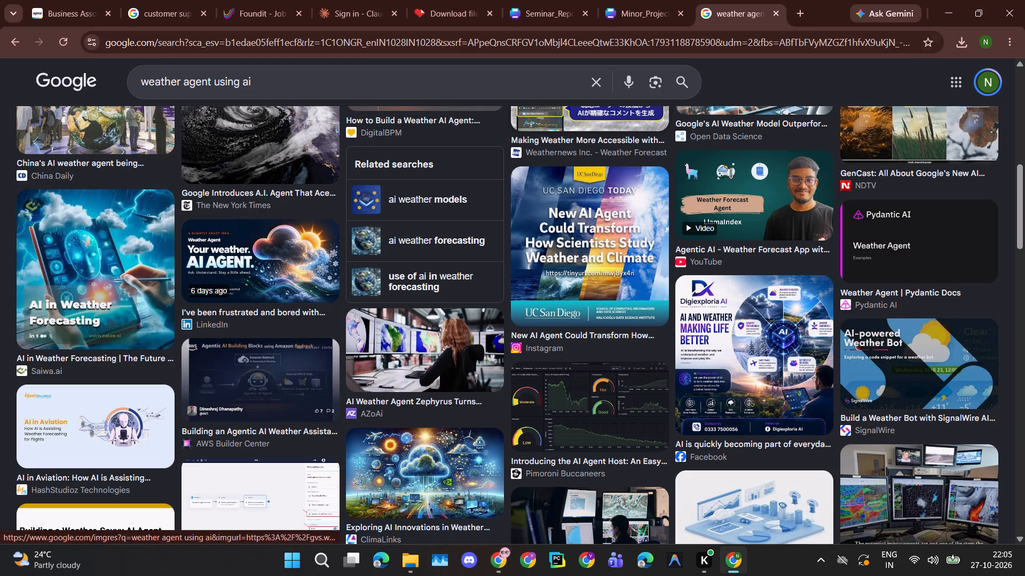
click(632, 10)
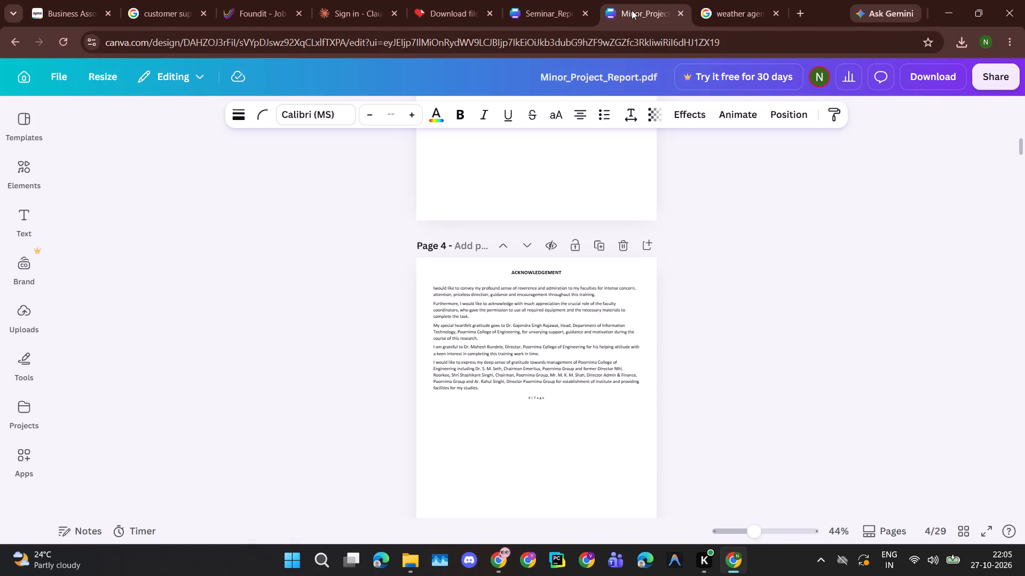
click(532, 0)
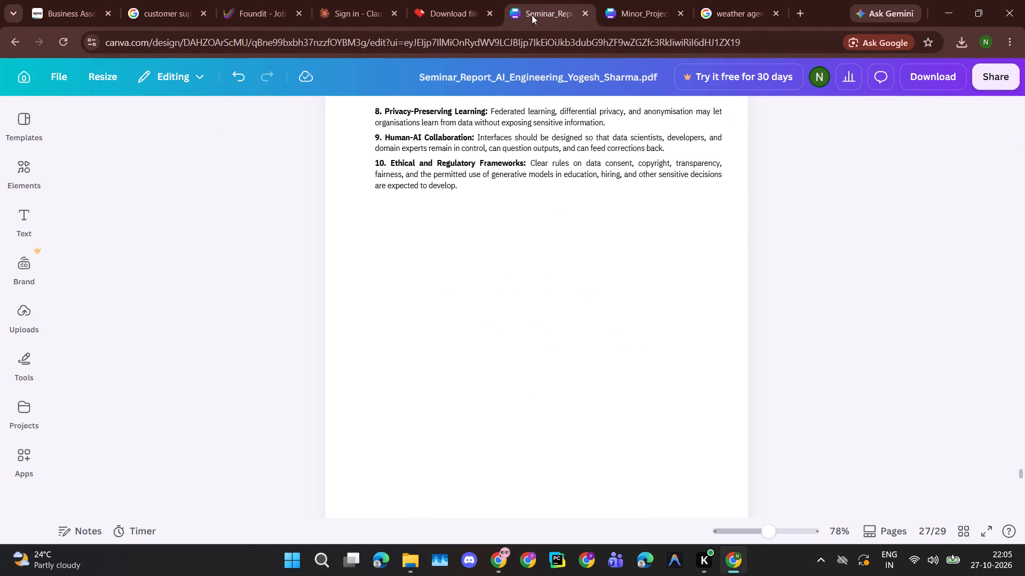
key(alt+Tab)
key(alt+Tab)
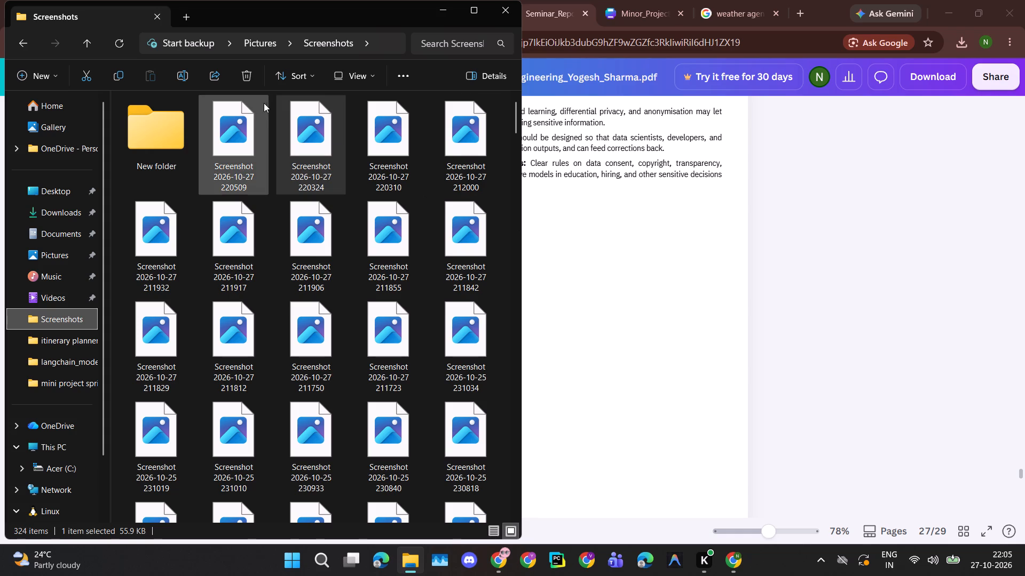
drag(241, 116, 650, 374)
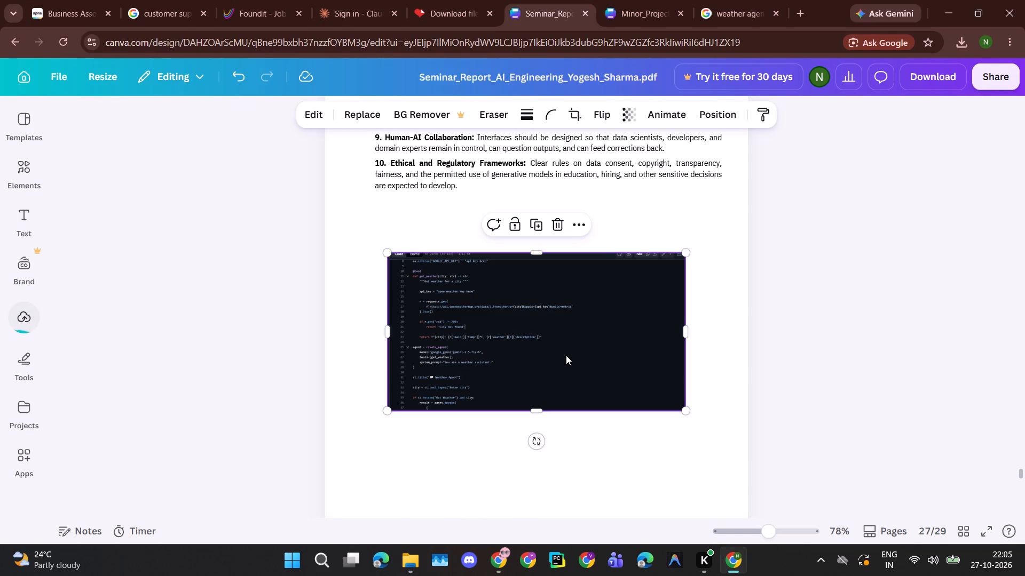
drag(387, 330, 374, 330)
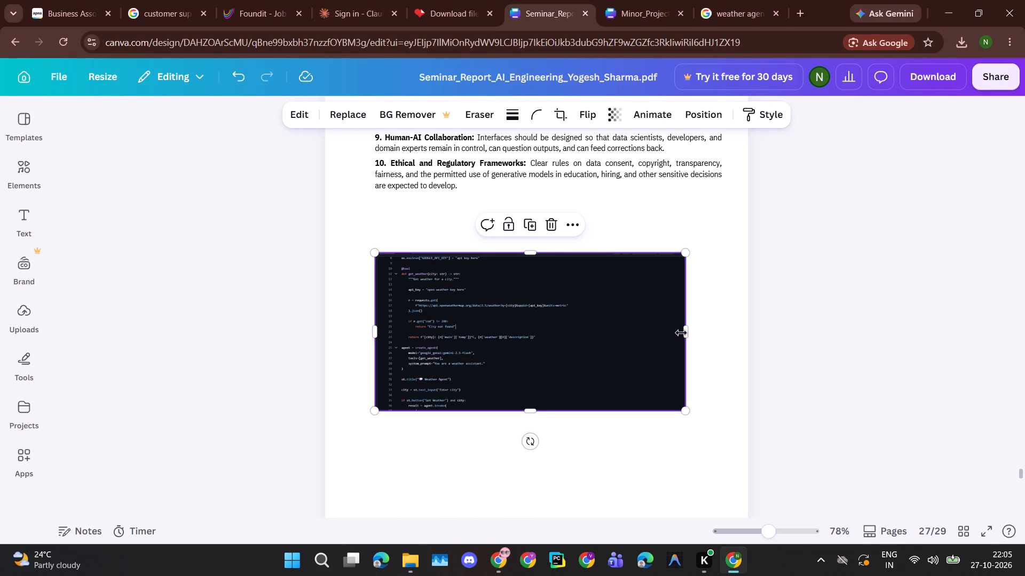
drag(684, 333, 717, 338)
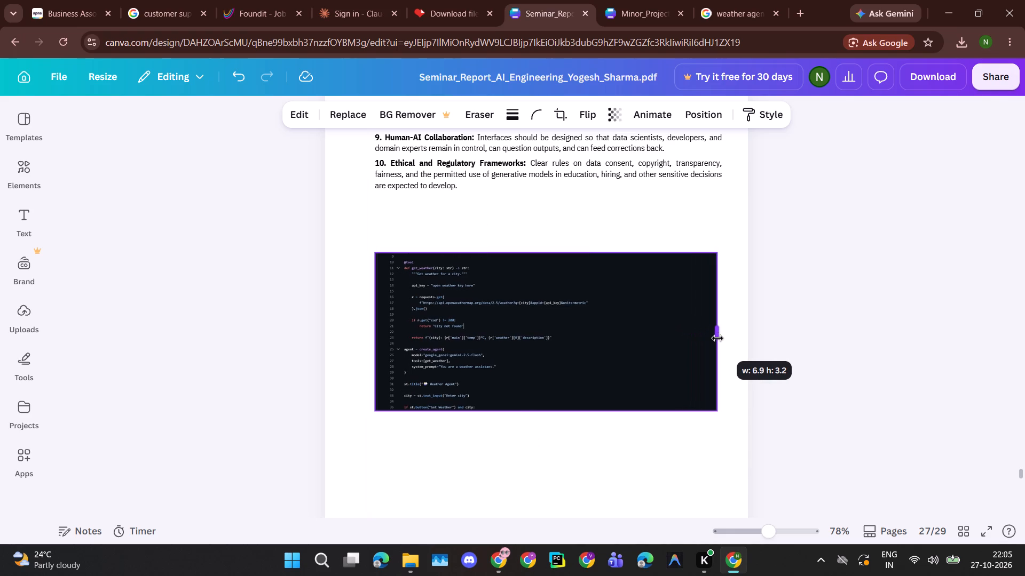
drag(717, 338, 720, 339)
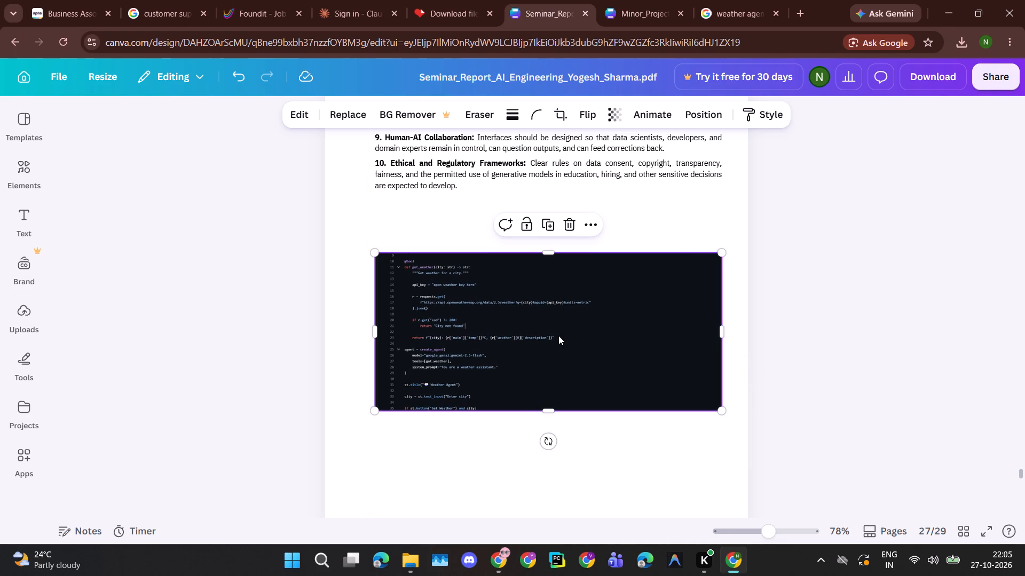
drag(558, 335, 554, 371)
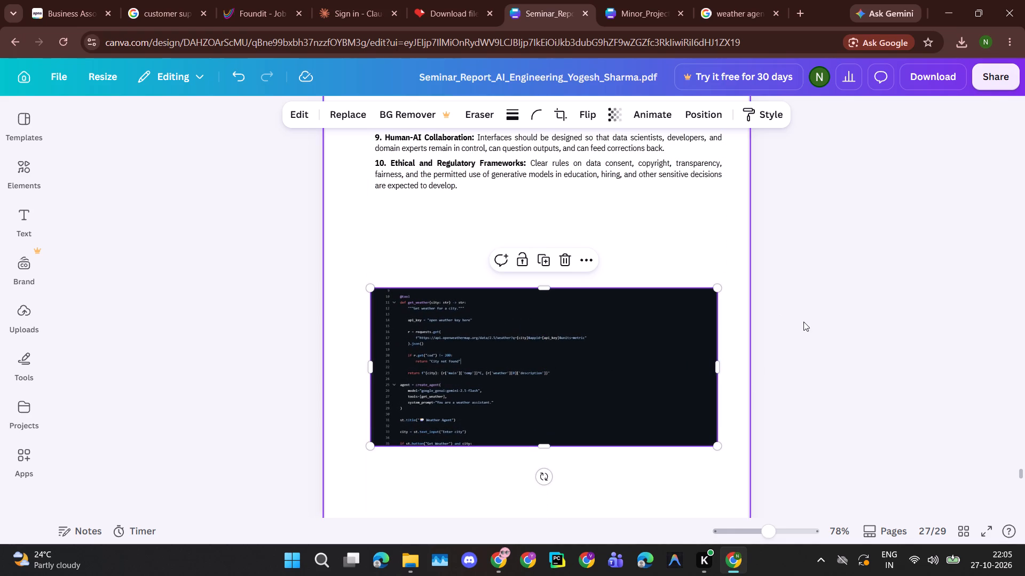
click(806, 323)
Review the code images on page 28 and the references on page 29, and return to the cover page.
scroll(806, 323, down, 8)
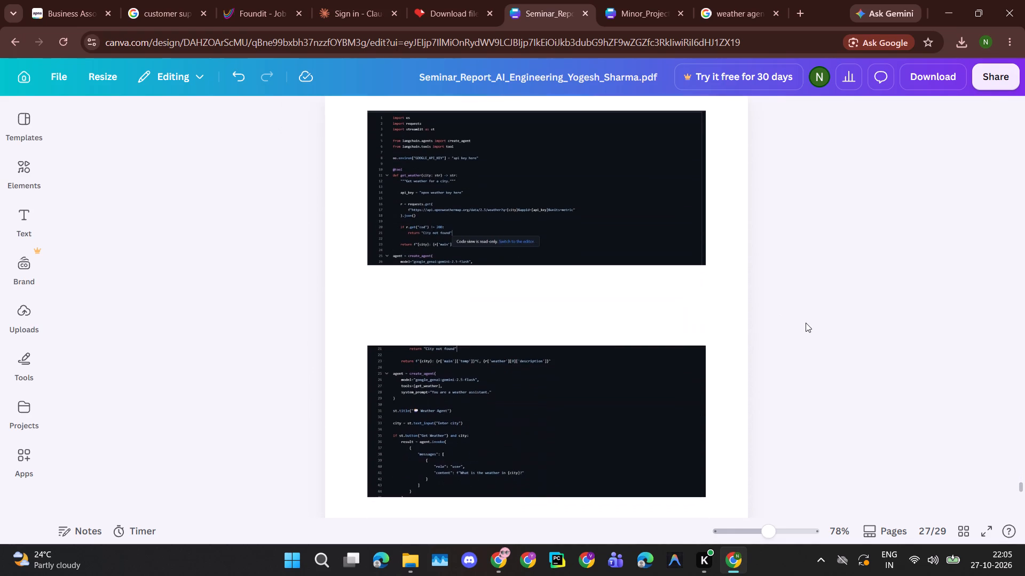
scroll(806, 323, down, 10)
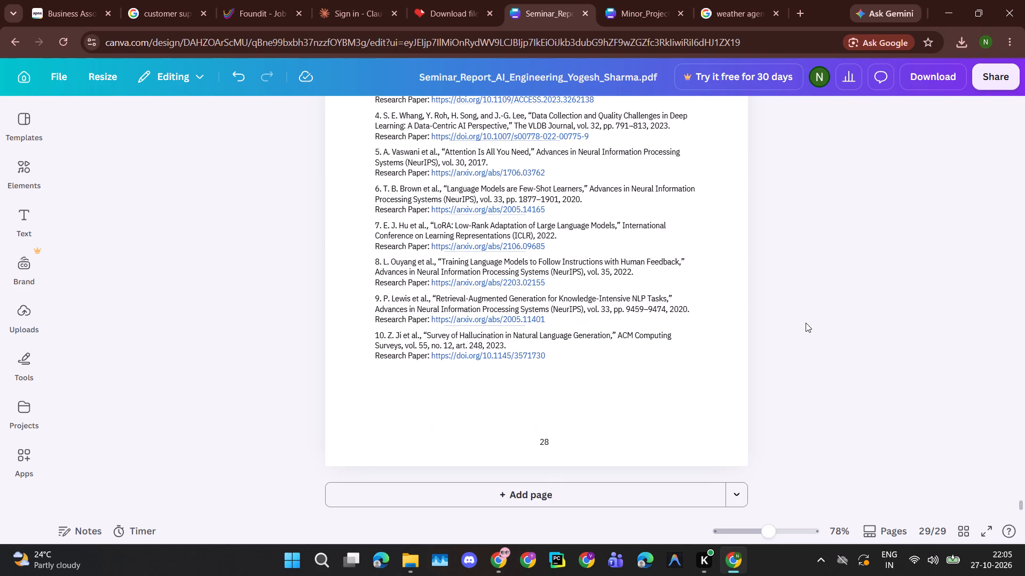
scroll(806, 323, up, 2)
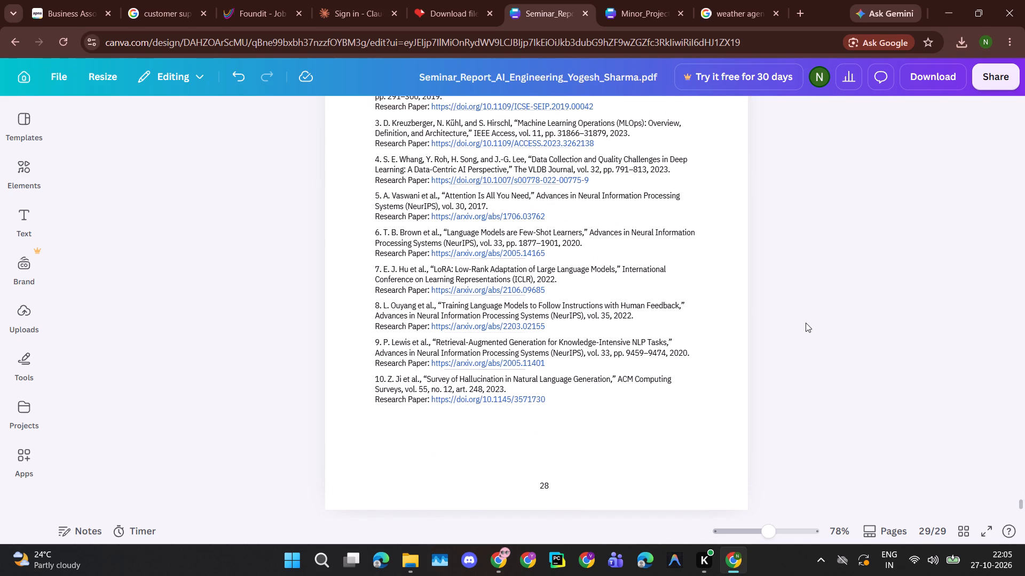
click(583, 404)
click(583, 404)
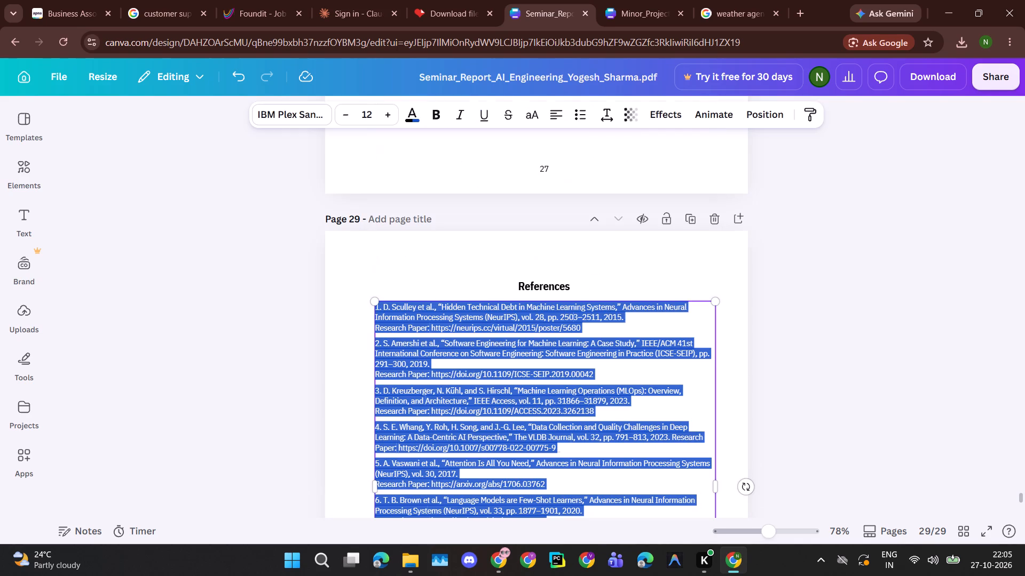
click(653, 371)
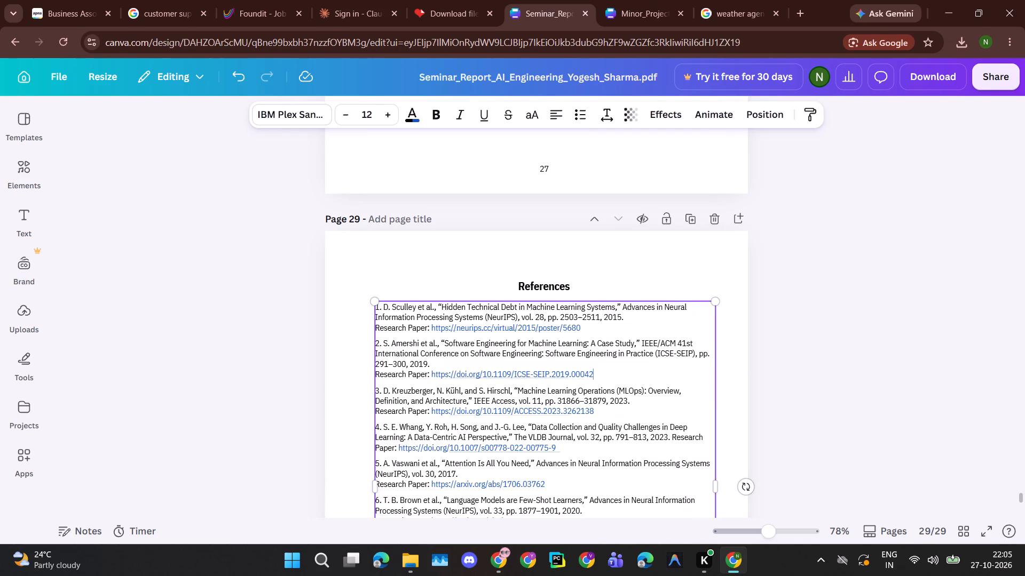
scroll(864, 294, up, 11)
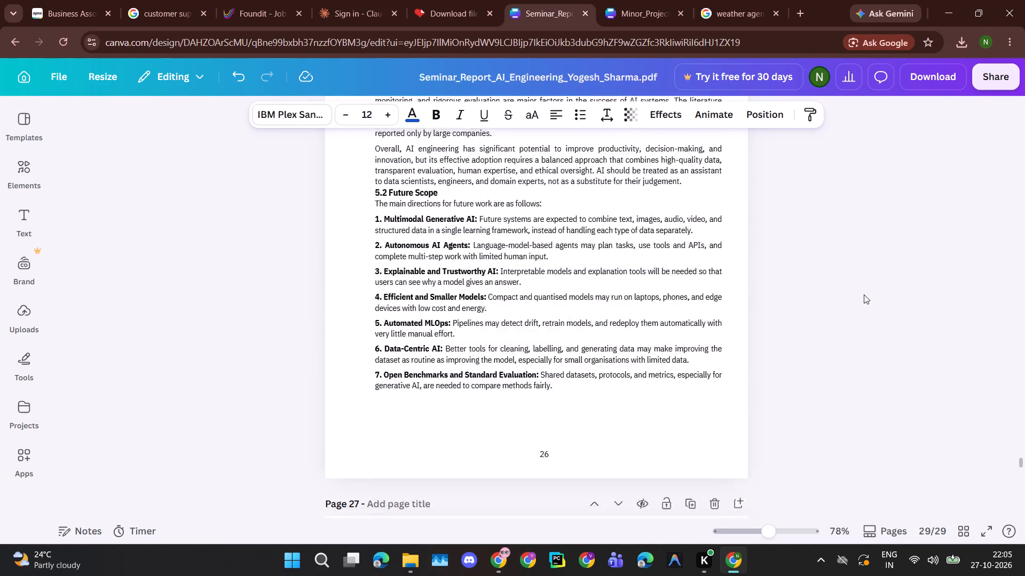
scroll(864, 294, up, 20)
scroll(864, 294, up, 12)
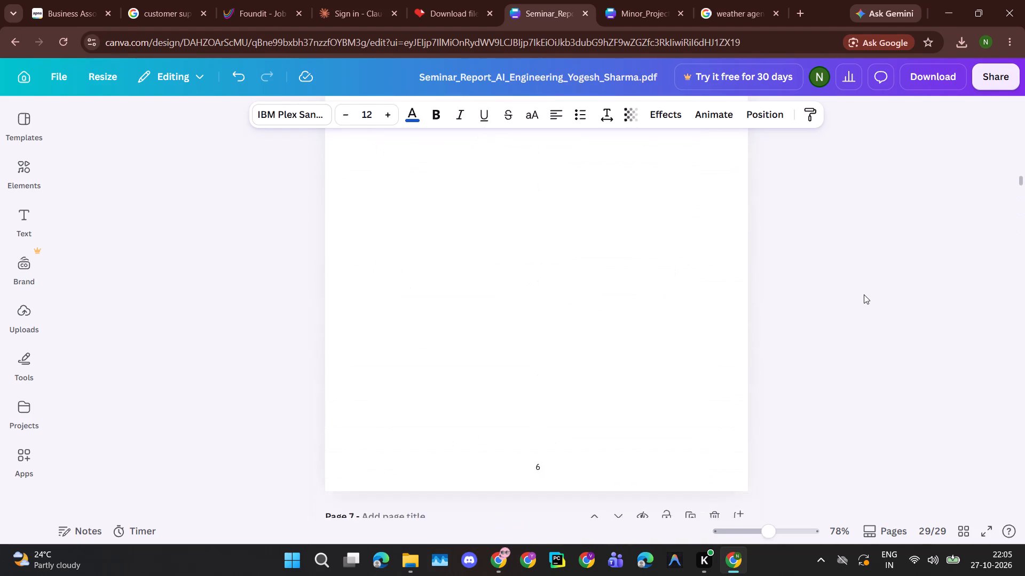
scroll(864, 294, up, 15)
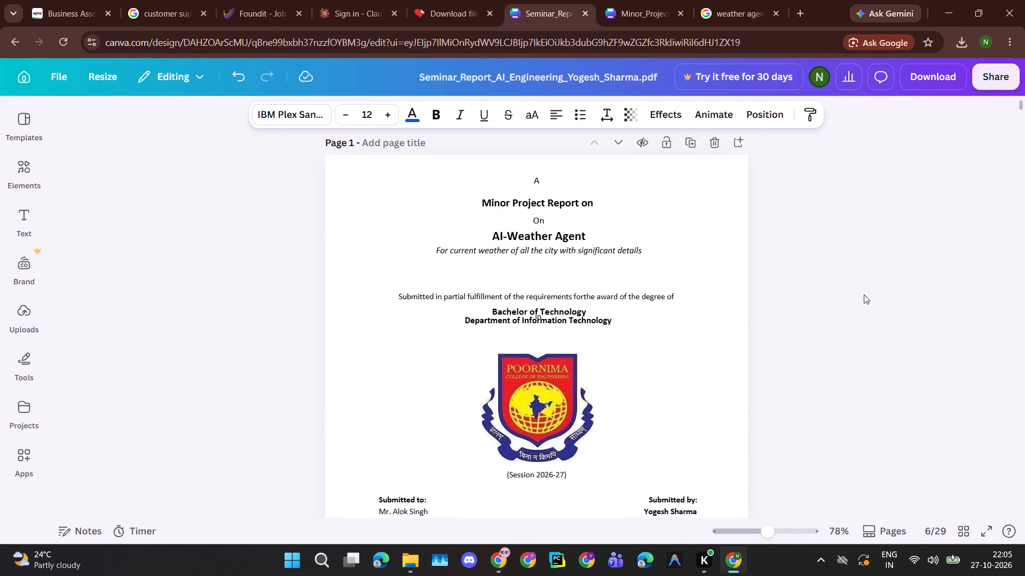
Download all pages of the report as a PDF with the Digital preset.
click(948, 79)
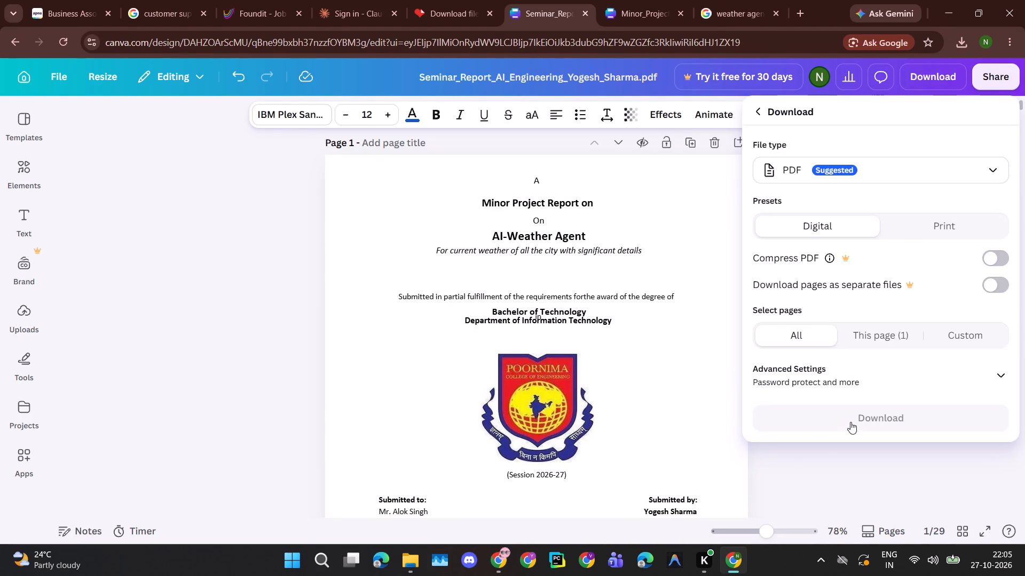
click(868, 425)
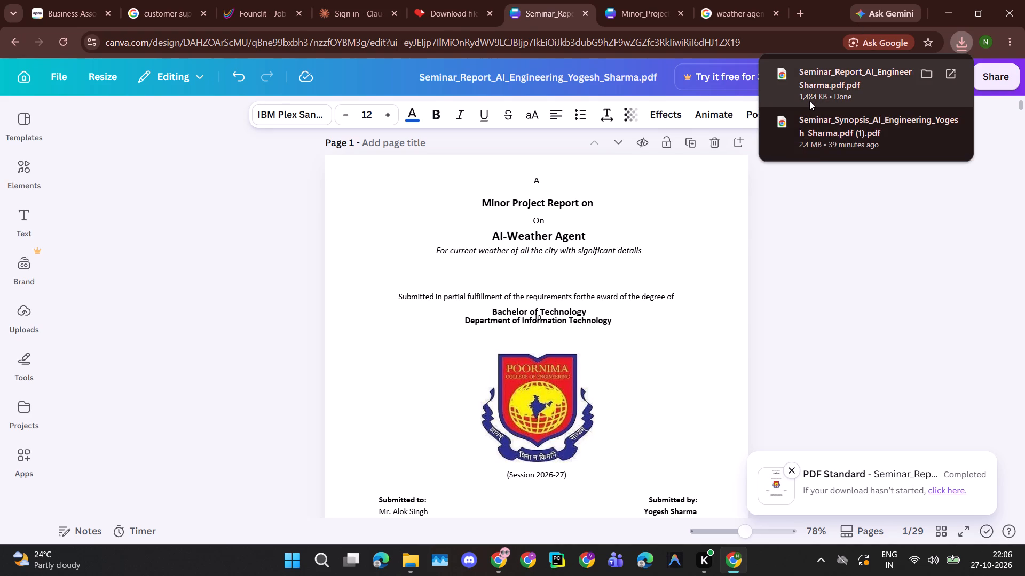
Open the downloaded report PDF and review its front pages, from the cover through the declaration to the acknowledgement.
click(809, 101)
scroll(613, 374, down, 1)
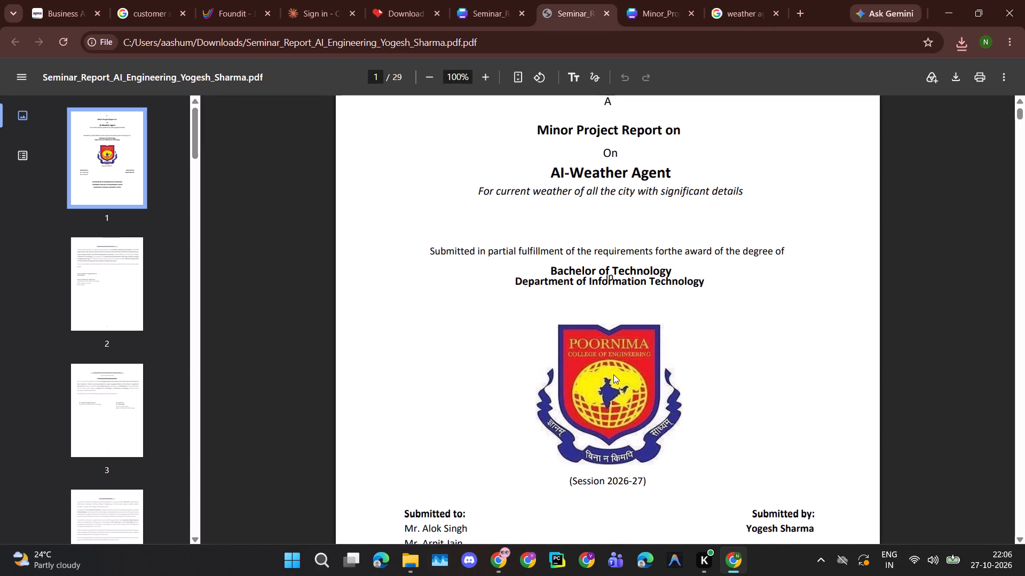
scroll(613, 374, down, 9)
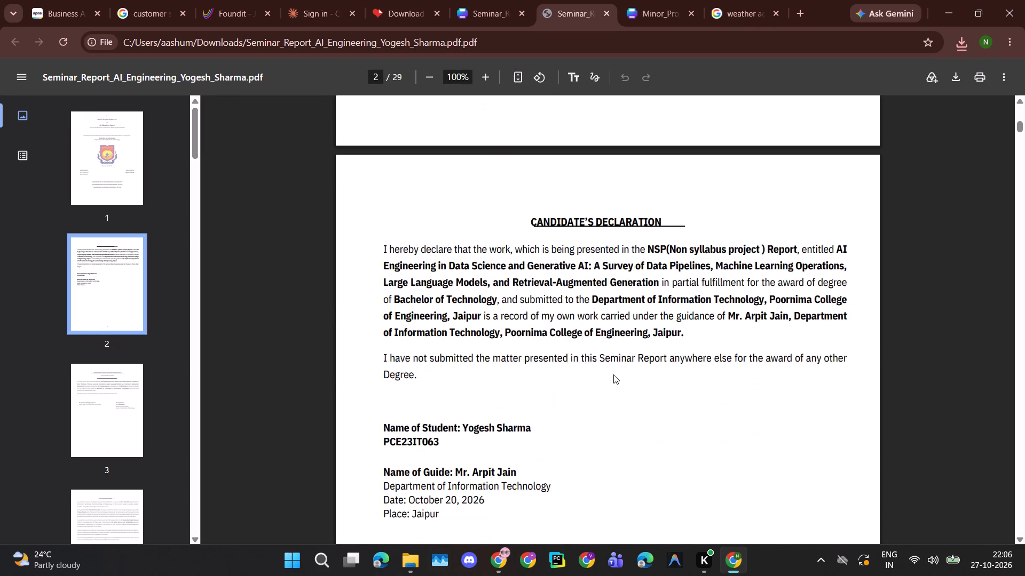
scroll(613, 374, down, 12)
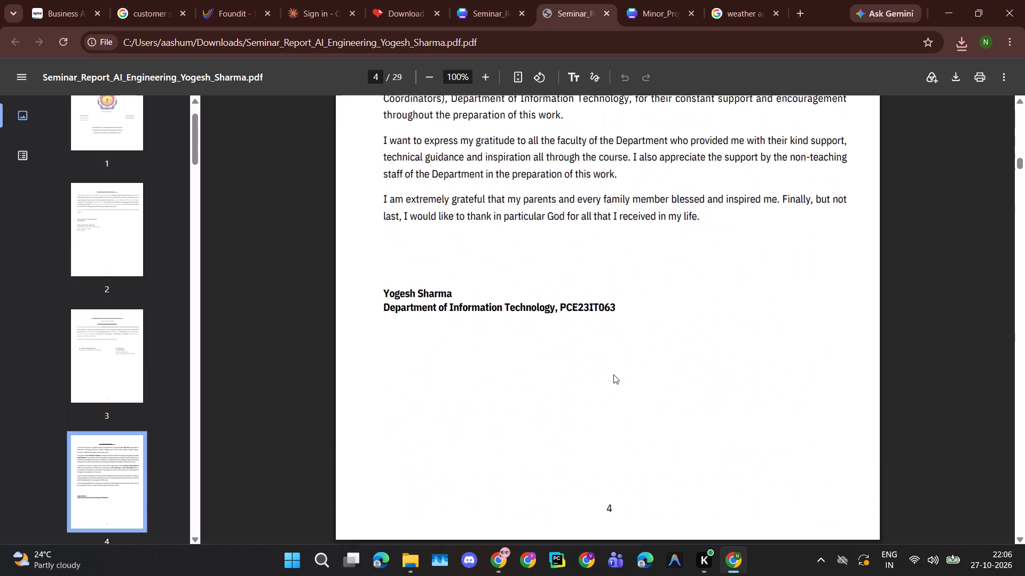
Switch to File Explorer's Downloads folder and rename the newest report PDF as NSP_Report followed by the student's name.
key(alt+Tab)
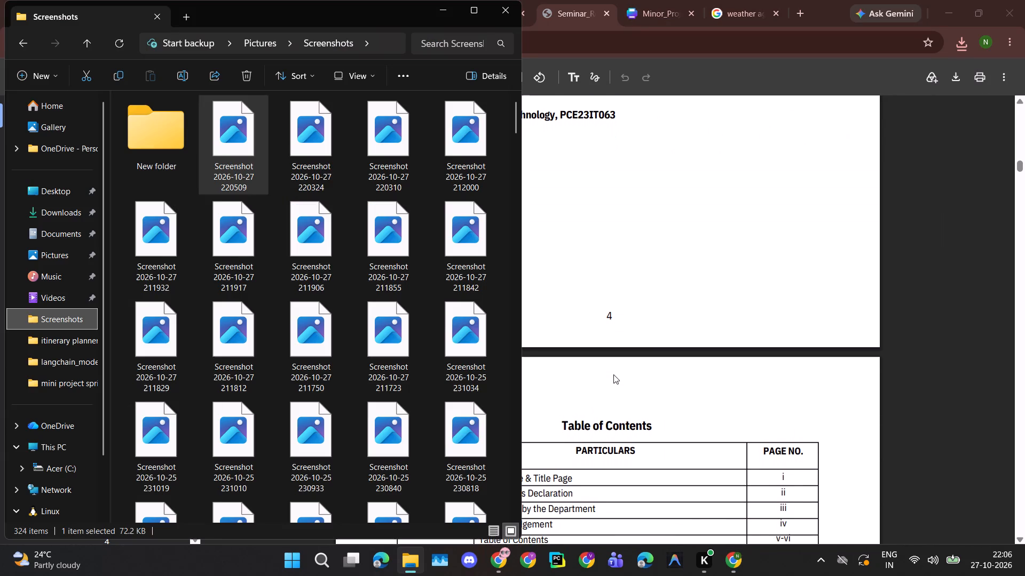
click(506, 17)
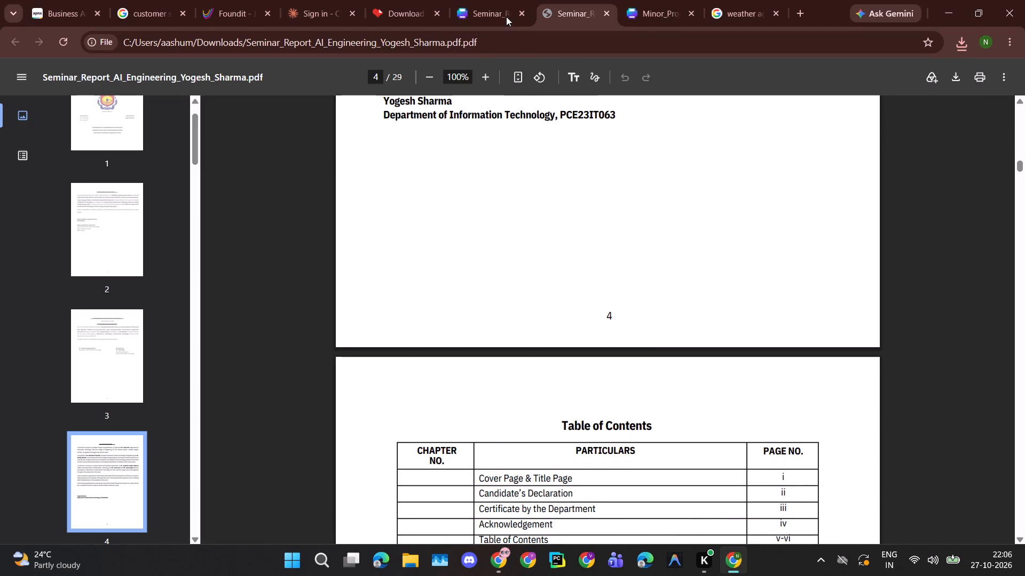
key(alt+Tab)
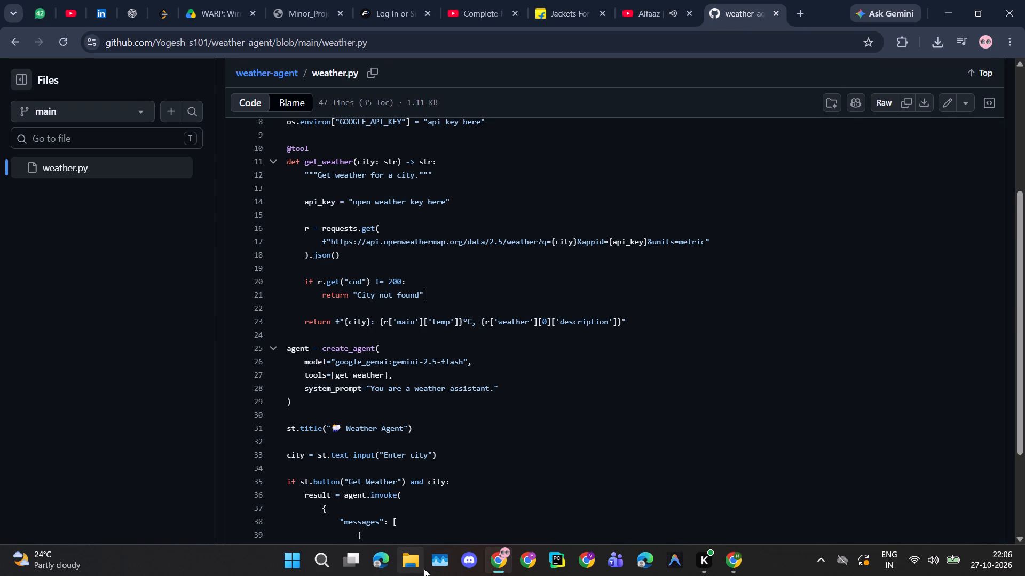
click(398, 559)
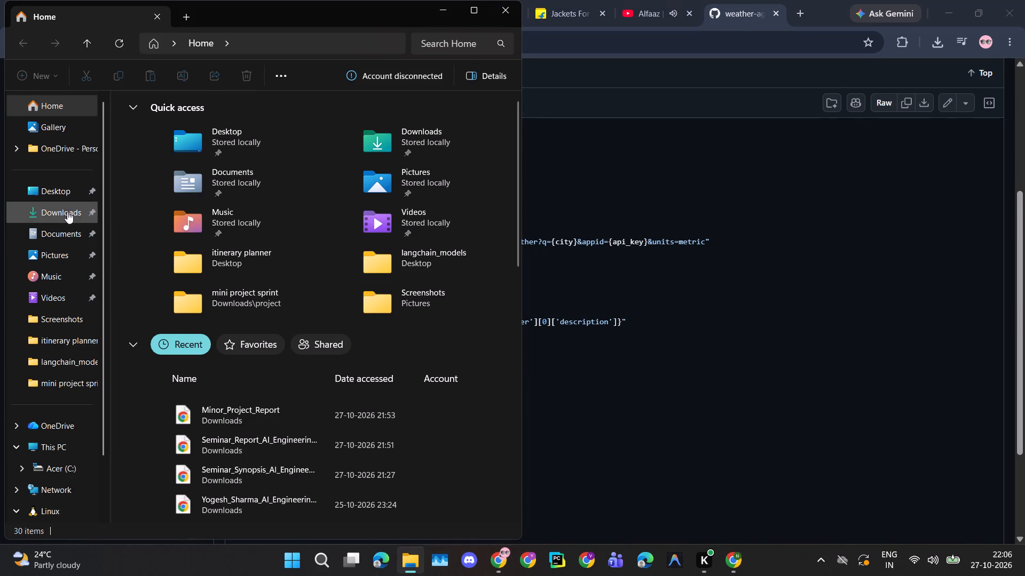
click(67, 210)
click(316, 142)
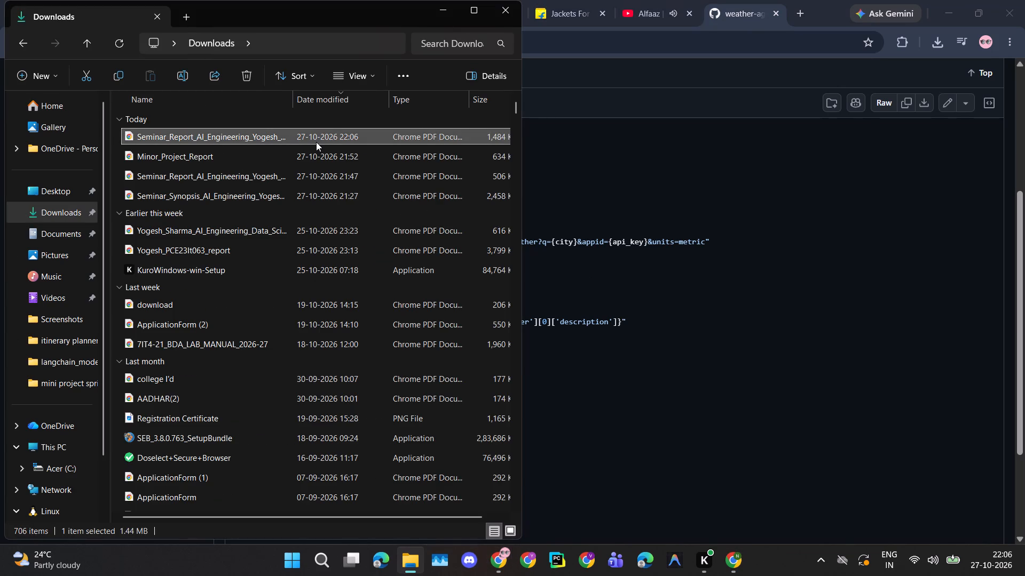
key(F2)
click(166, 133)
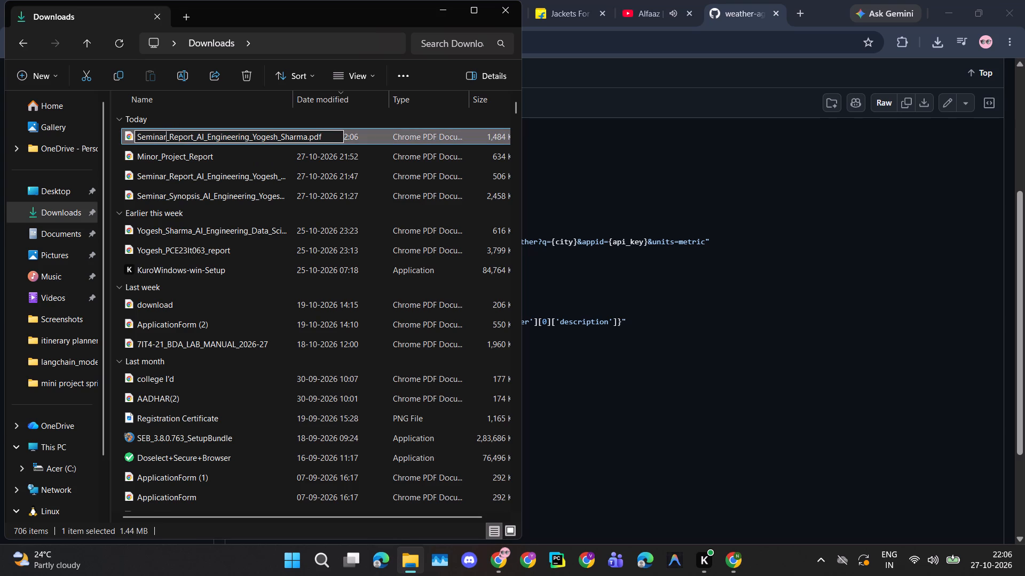
key(BackSpace)
key(BackSpace)
key(BackSpace)
key(BackSpace)
key(BackSpace)
key(BackSpace)
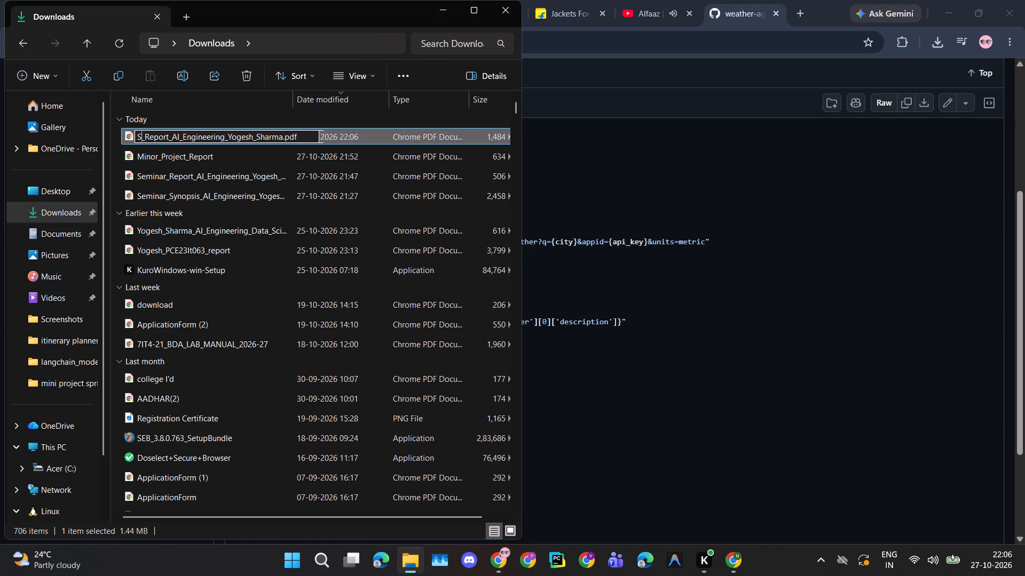
Rename the newest report PDF with the prefix NSP_Report, dropping AI_Engineering and keeping the student's name.
key(BackSpace)
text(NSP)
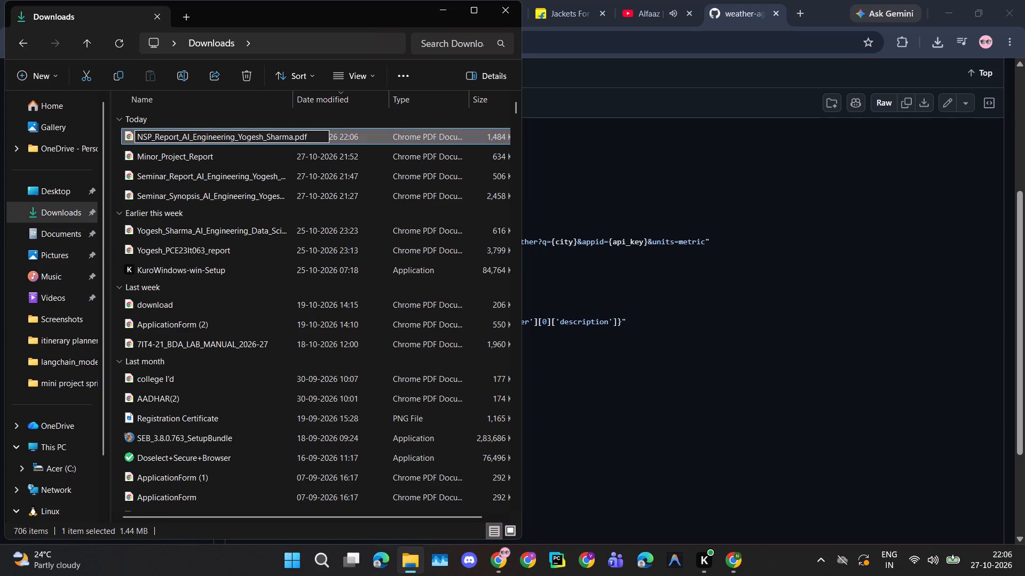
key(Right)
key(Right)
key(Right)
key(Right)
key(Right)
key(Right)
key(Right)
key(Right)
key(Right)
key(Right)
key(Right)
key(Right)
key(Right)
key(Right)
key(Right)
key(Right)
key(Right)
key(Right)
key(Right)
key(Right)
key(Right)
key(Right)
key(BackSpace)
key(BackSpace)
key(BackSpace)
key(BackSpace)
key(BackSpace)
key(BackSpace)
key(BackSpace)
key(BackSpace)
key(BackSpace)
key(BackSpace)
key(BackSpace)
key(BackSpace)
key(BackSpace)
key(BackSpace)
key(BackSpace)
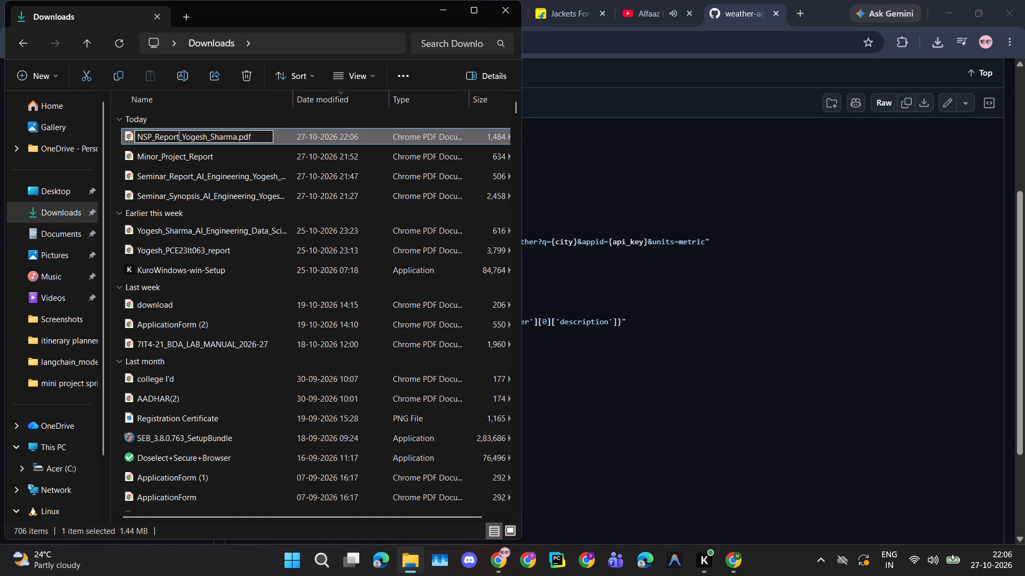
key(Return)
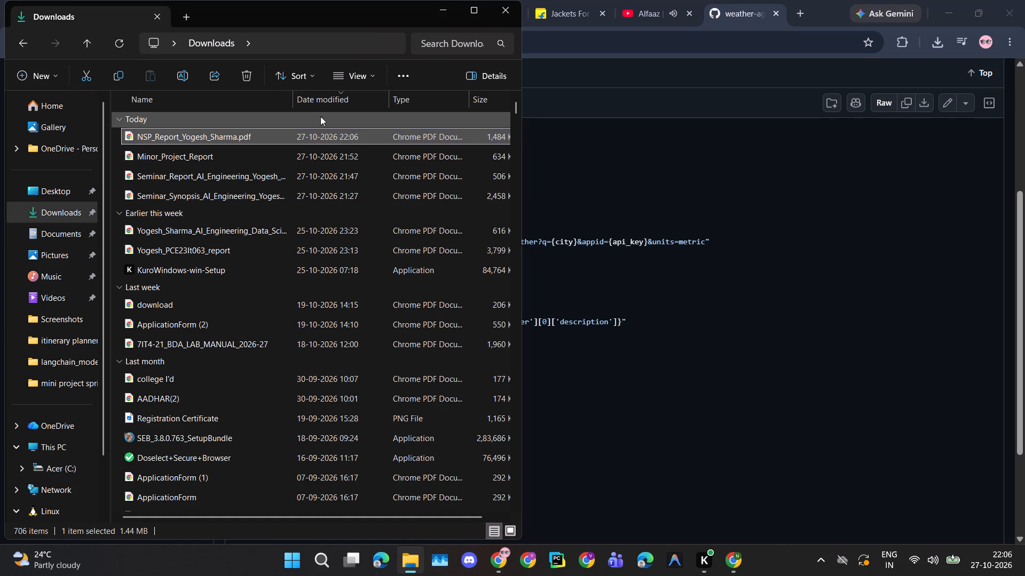
Switch to Google Drive, go back to the Project folder of VII Sem Submission and look through its submissions.
click(675, 145)
click(220, 5)
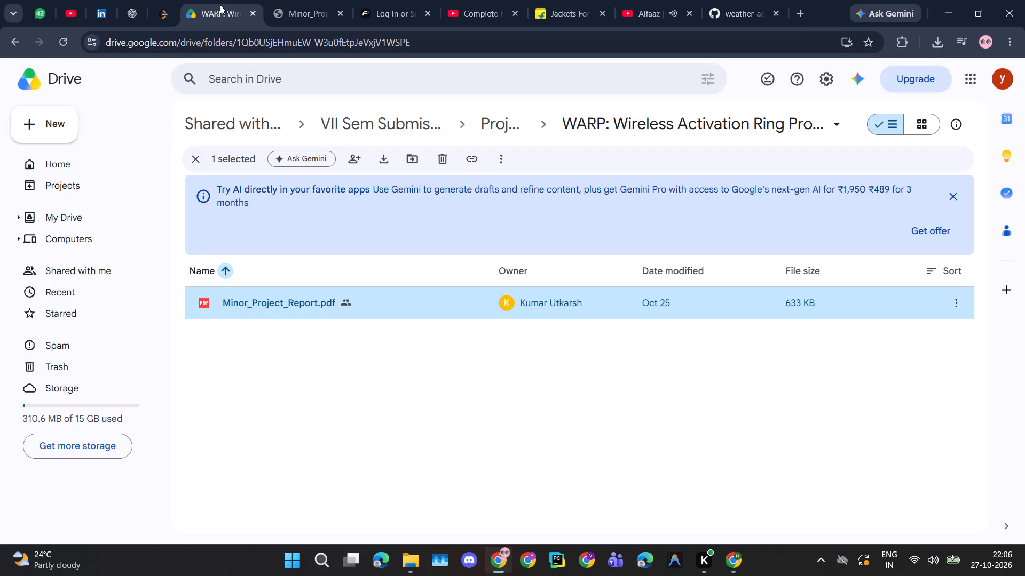
click(15, 41)
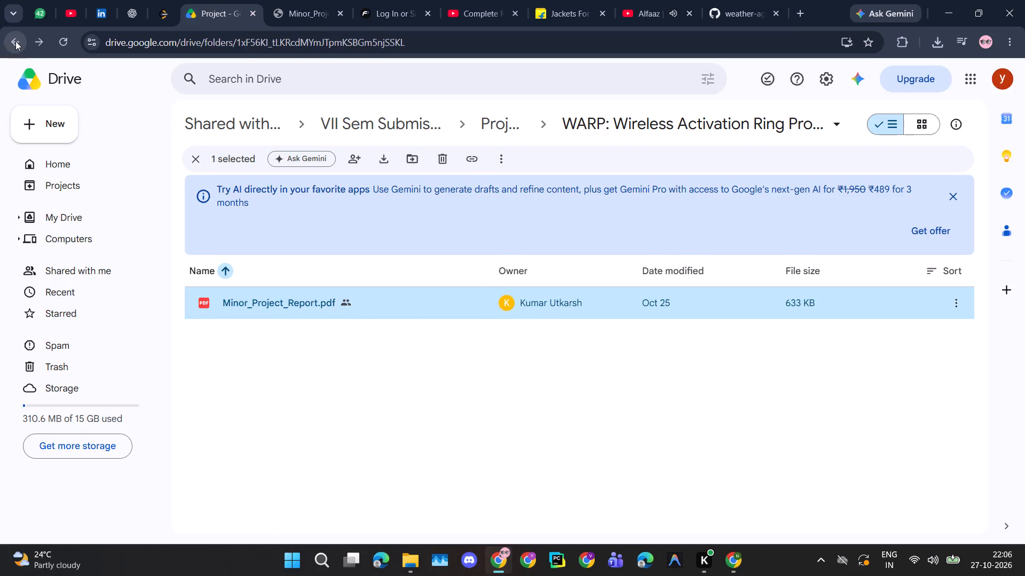
scroll(636, 383, down, 4)
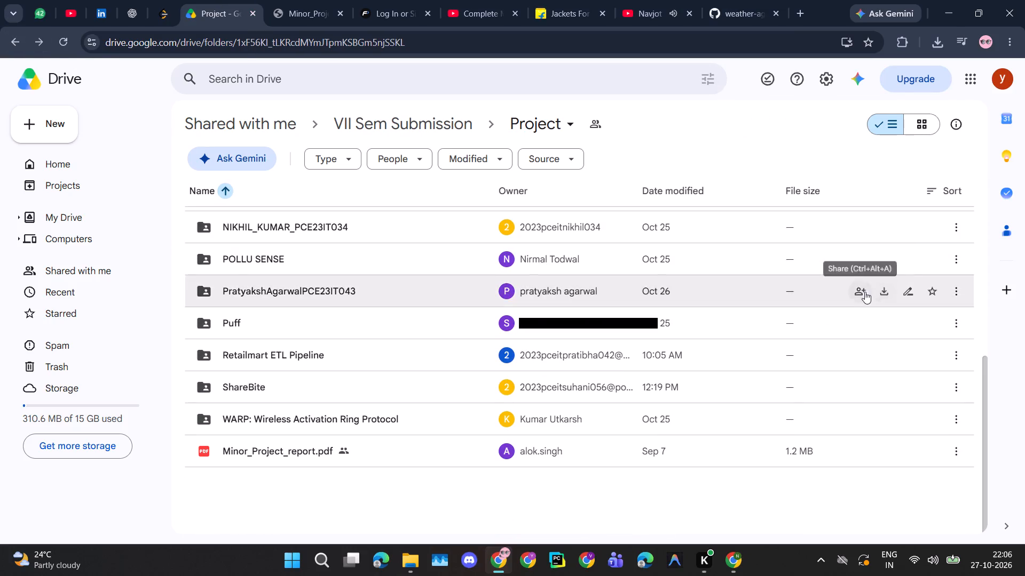
Look through the open windows and bring up weather.py in the weather-agent repository on GitHub.
key(alt+Tab)
key(alt+Tab)
key(alt+Tab)
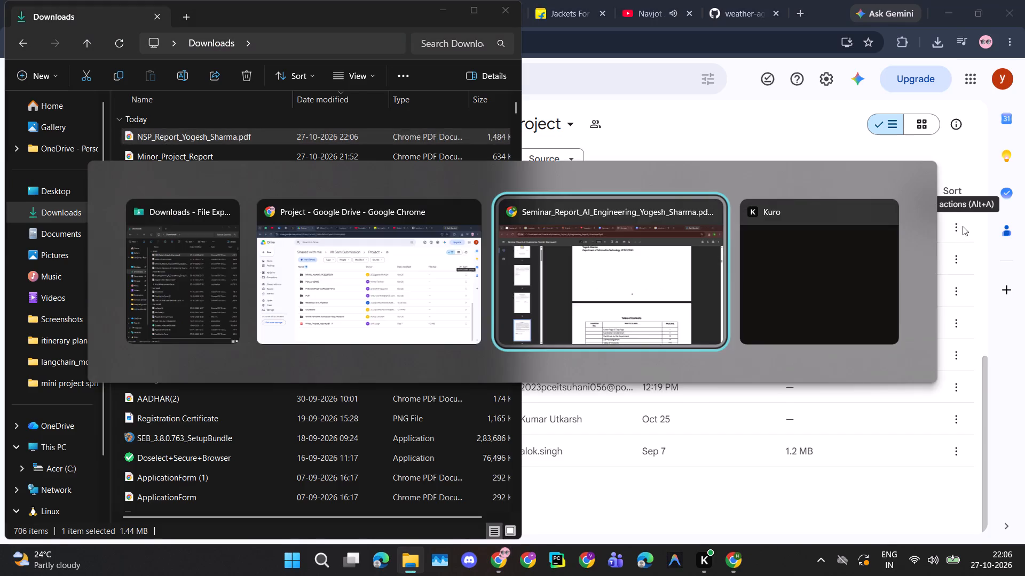
key(alt+Tab)
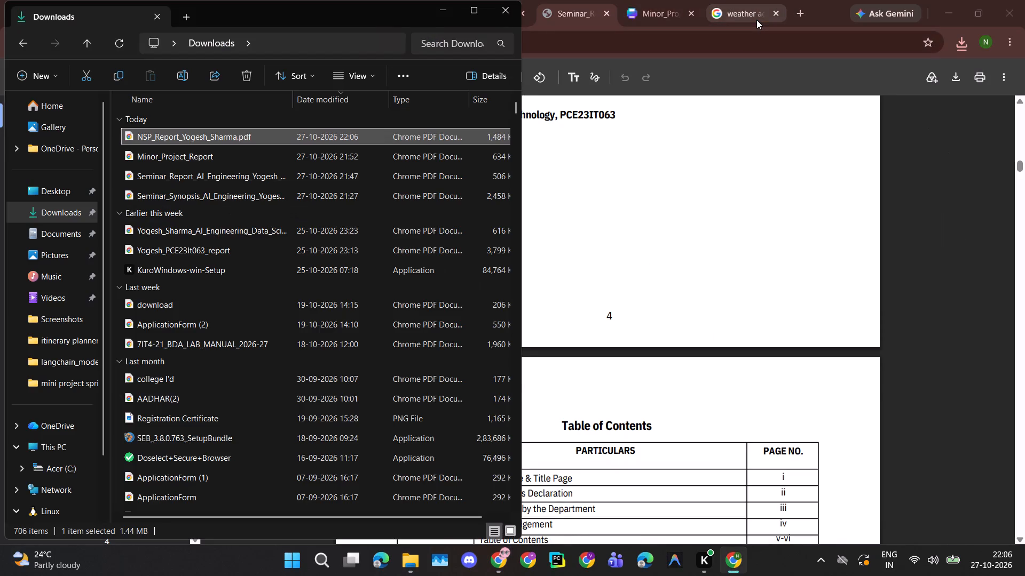
key(alt+Tab)
key(alt+Tab)
click(756, 20)
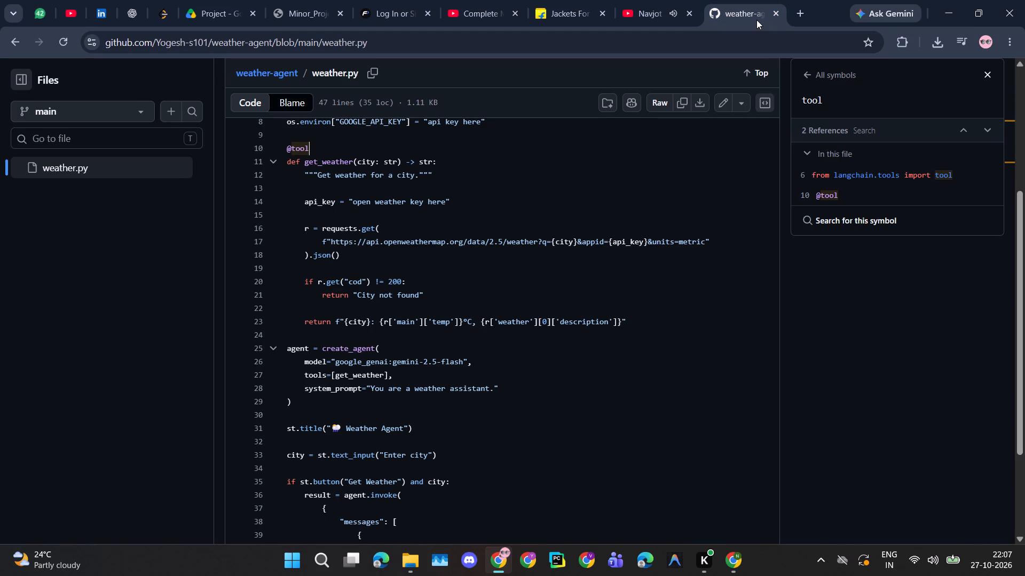
Download the raw weather.py file from the weather-agent repository.
click(698, 101)
Switch to the browser window holding the Canva design and the exported report PDF, and close it.
key(alt+Tab)
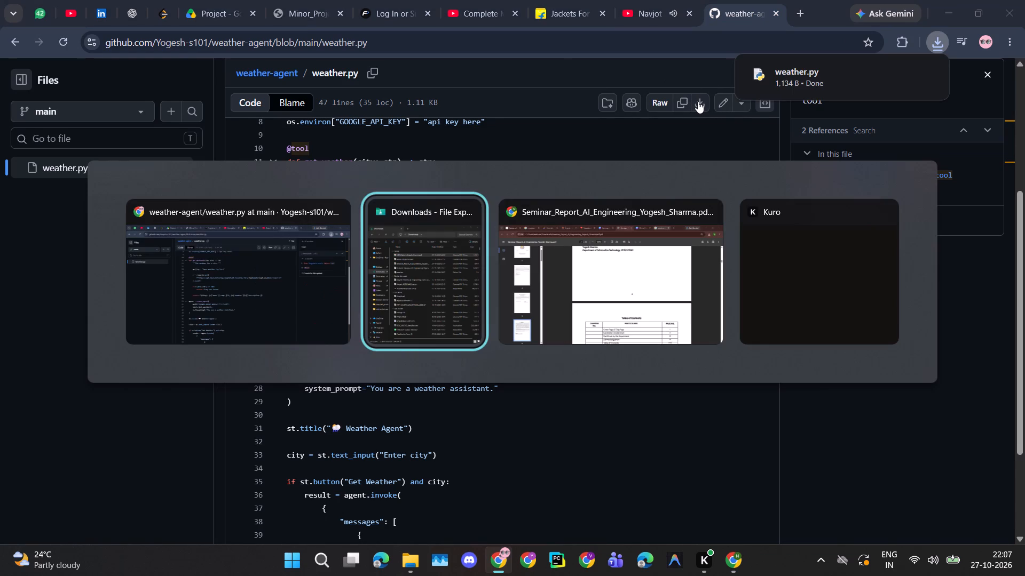
key(alt+Tab)
key(alt+Tab)
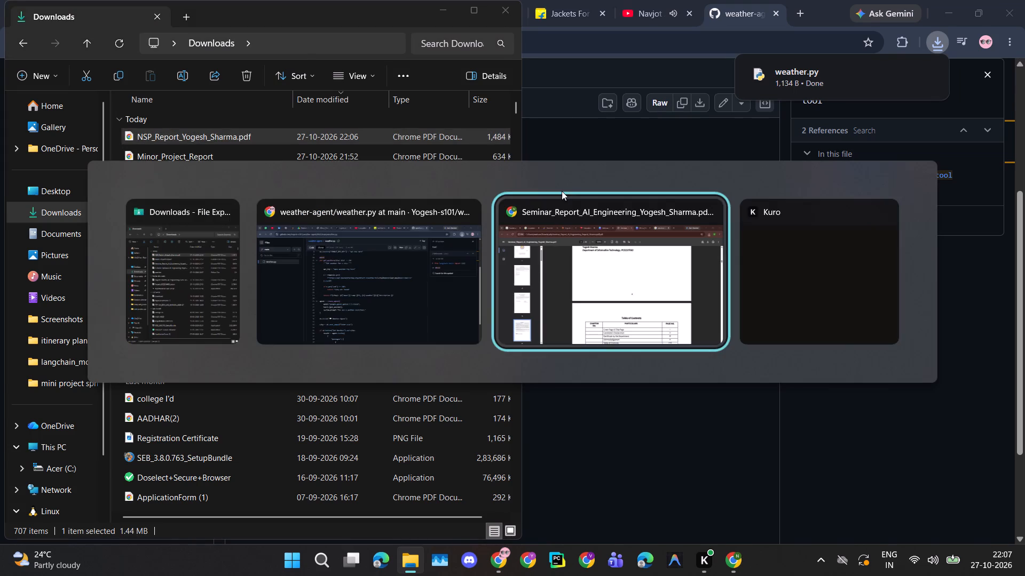
key(alt+Tab)
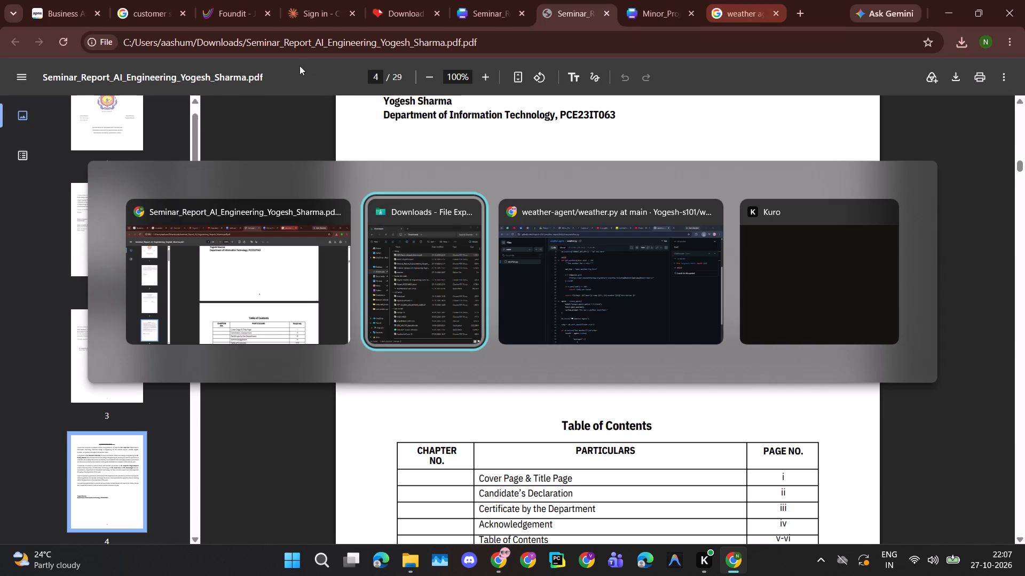
key(alt+Tab)
key(alt+Tab)
key(alt+Tab)
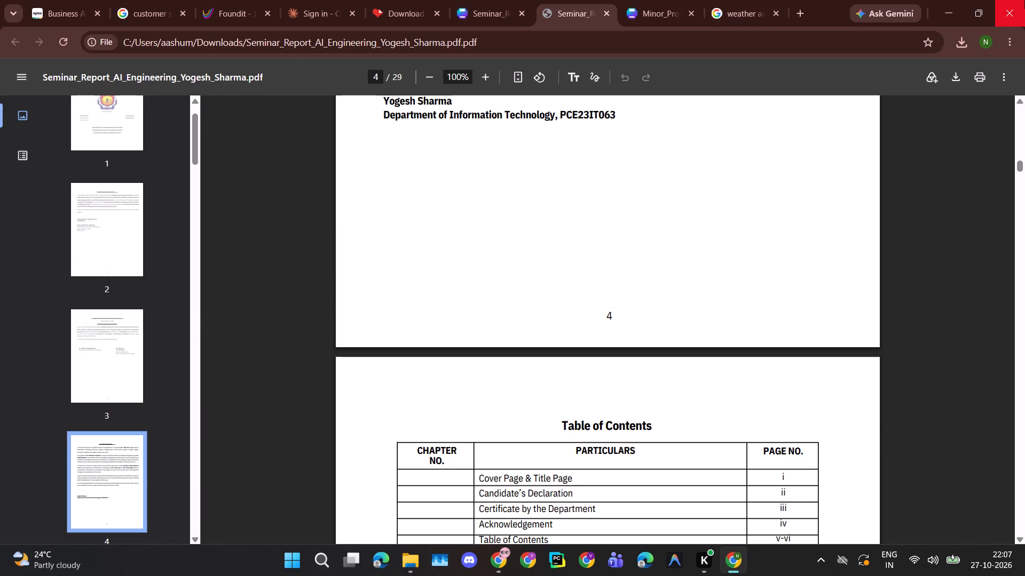
click(1024, 0)
Switch to the Project folder under VII Sem Submission in Google Drive and start adding a new item there.
key(alt+Tab)
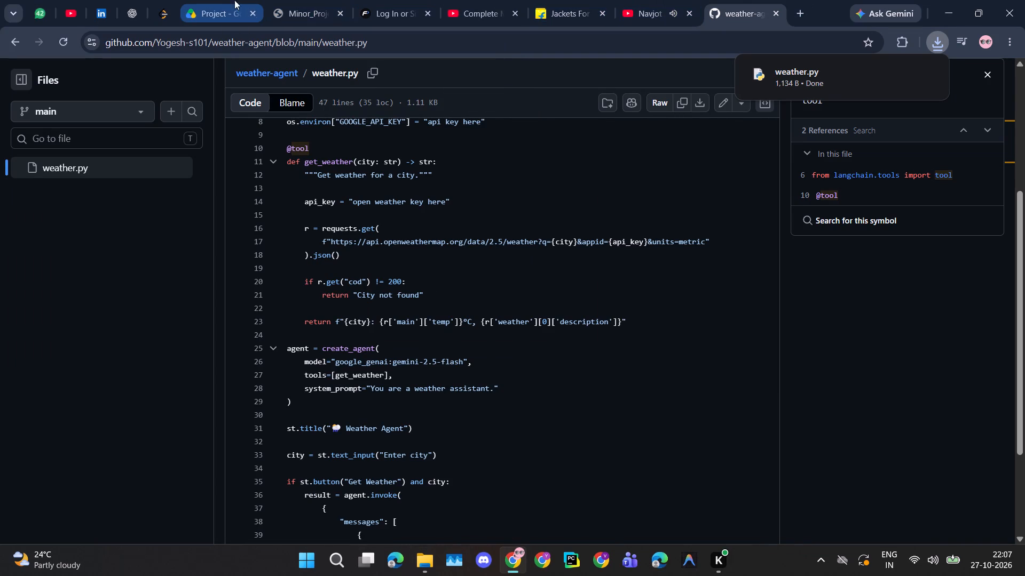
click(218, 0)
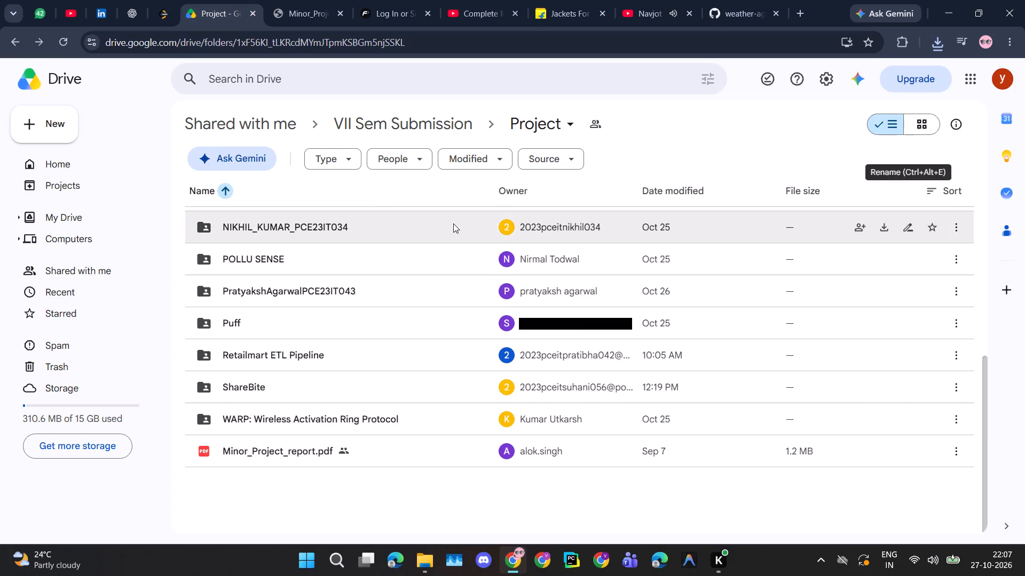
click(41, 119)
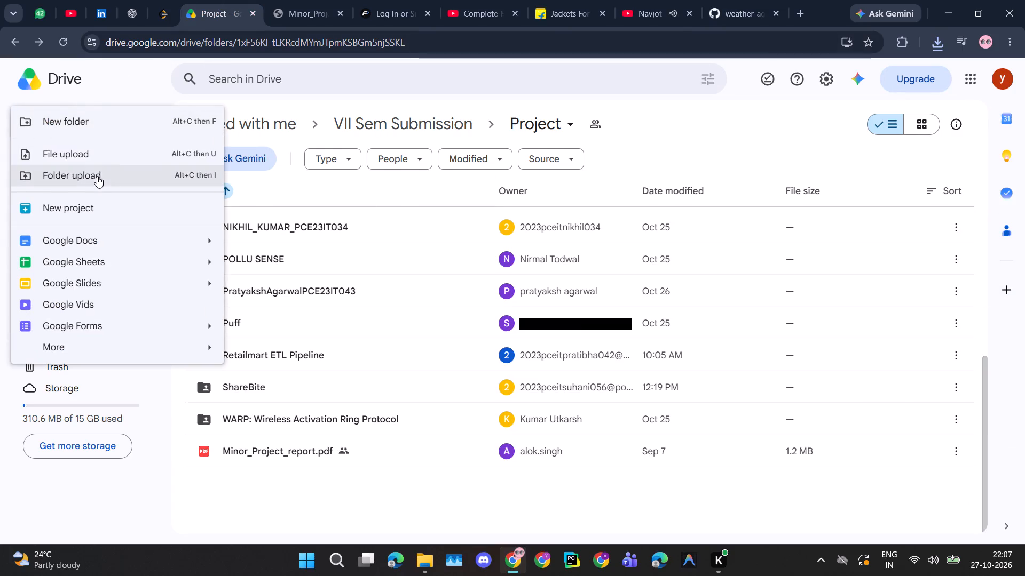
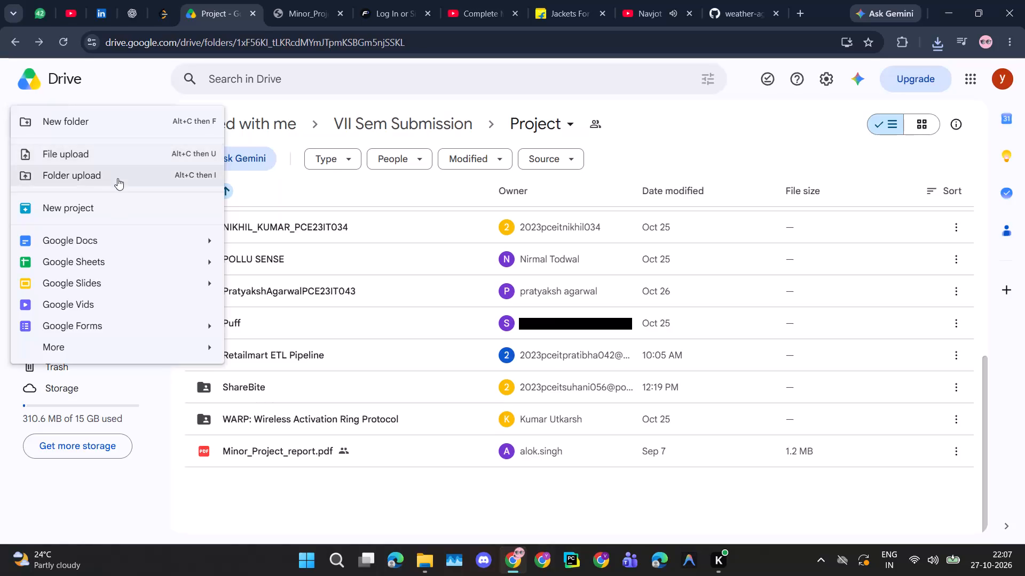
Create a new folder named with the student's first name and roll number, joined by an underscore, and open it.
click(141, 127)
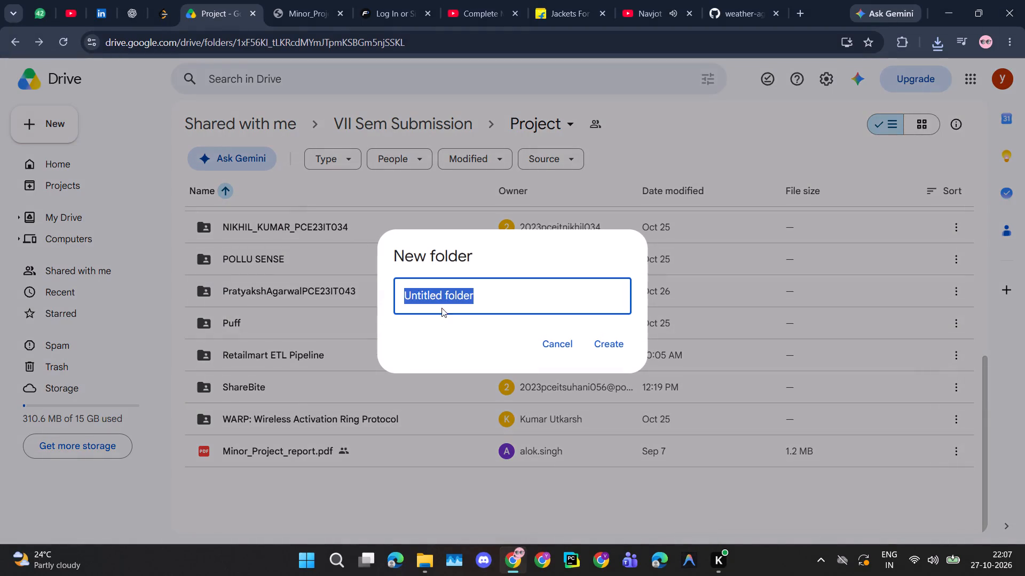
key(BackSpace)
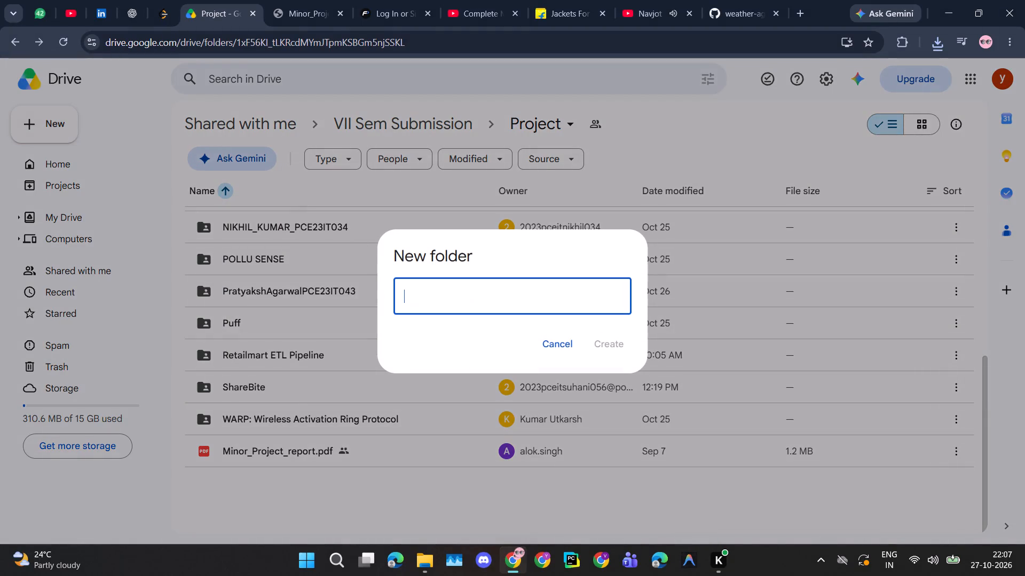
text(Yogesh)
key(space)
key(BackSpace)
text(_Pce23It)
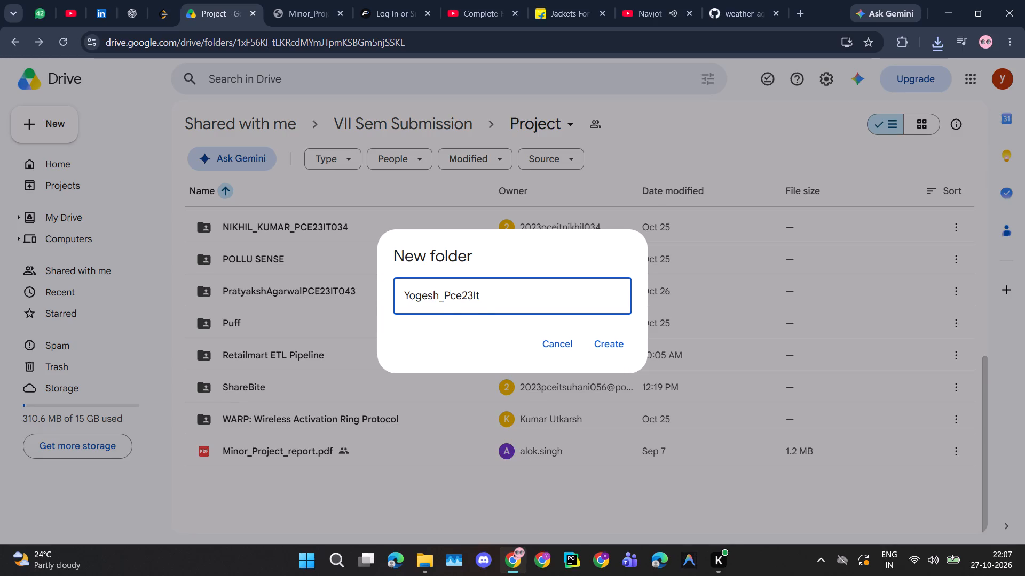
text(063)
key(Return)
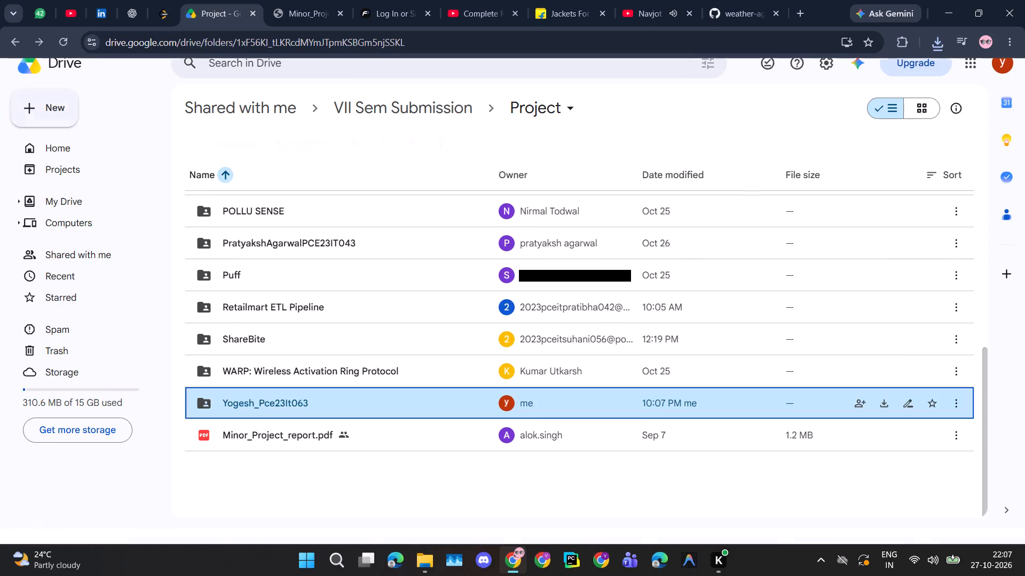
double_click(366, 406)
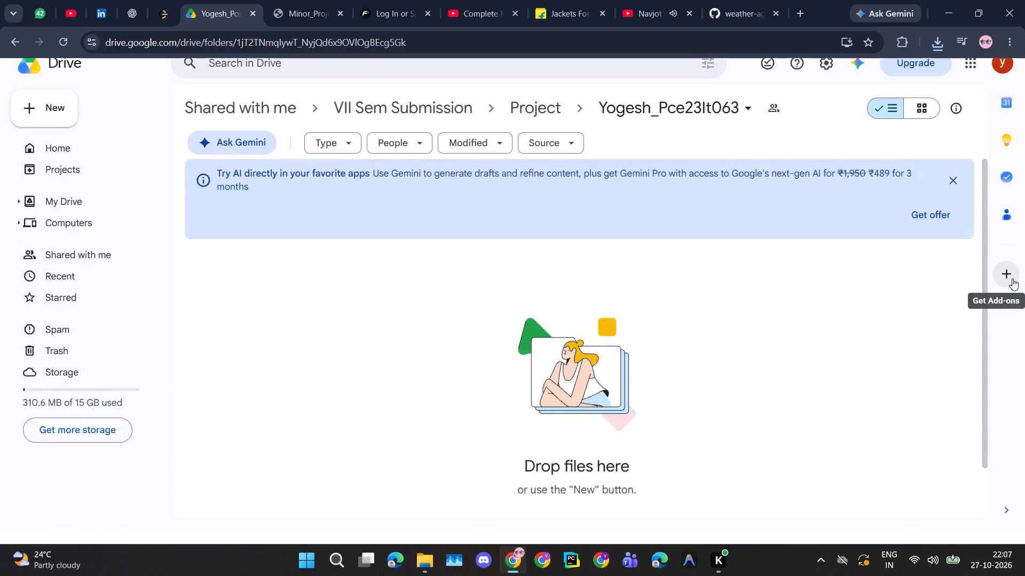
click(1012, 278)
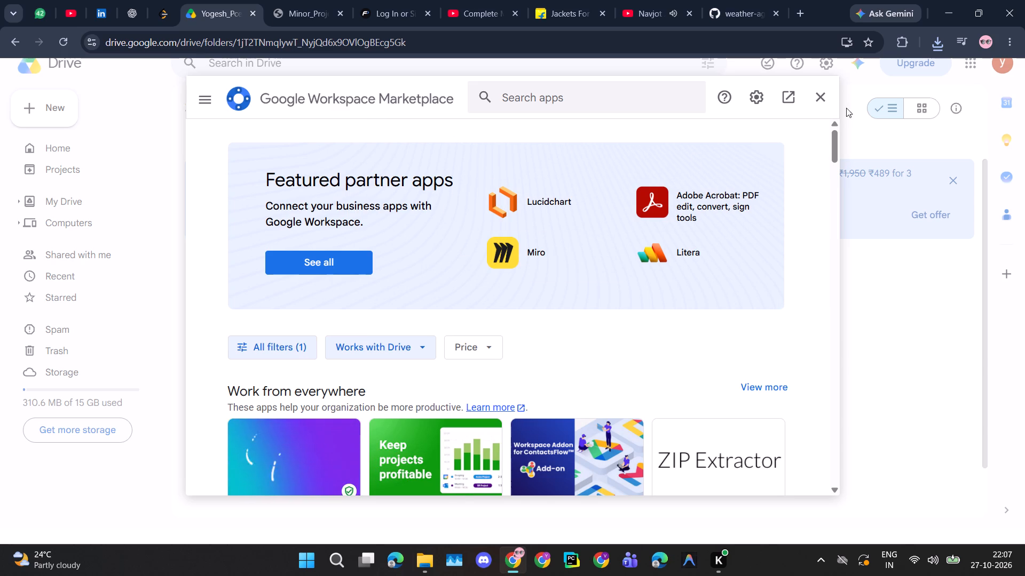
click(816, 102)
Switch to File Explorer's Downloads folder and upload the renamed NSP_Report PDF from there into the open Drive folder.
key(alt+Tab)
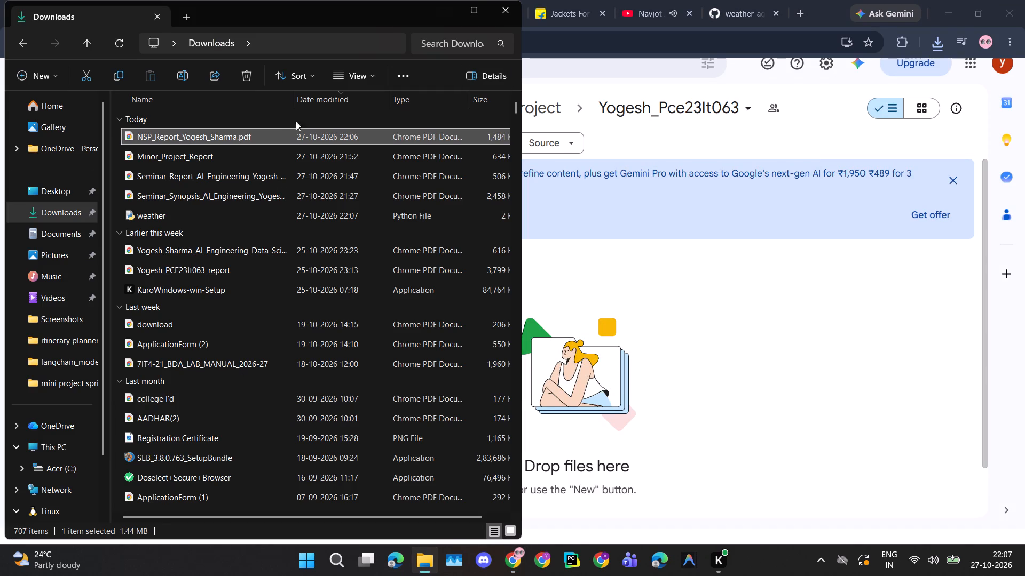
drag(280, 132, 605, 271)
Switch back to File Explorer's Downloads folder, upload the weather Python file into the same Drive folder, and dismiss the upload summary.
key(alt+Tab)
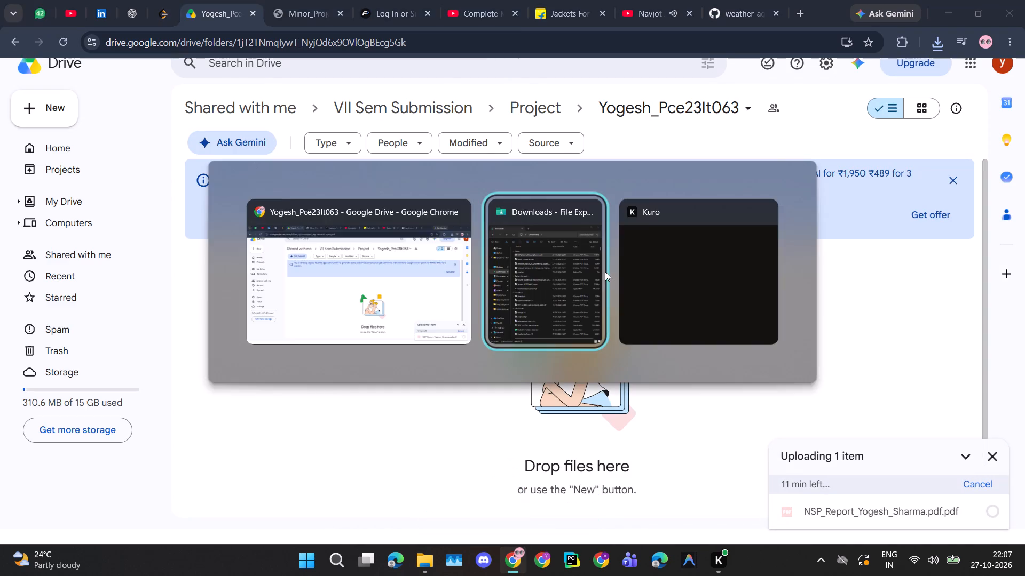
drag(191, 212, 332, 223)
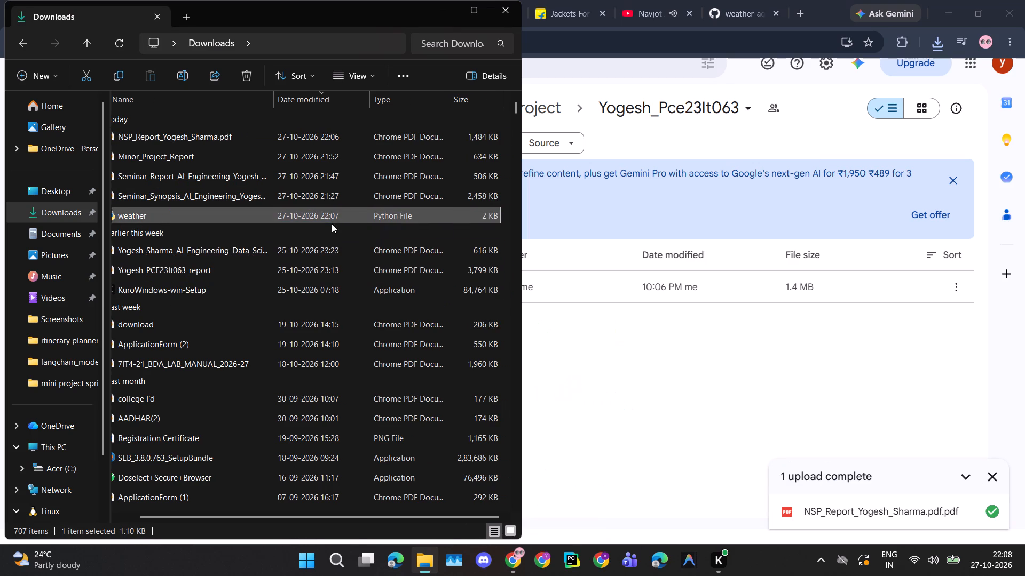
click(332, 223)
drag(330, 218, 668, 367)
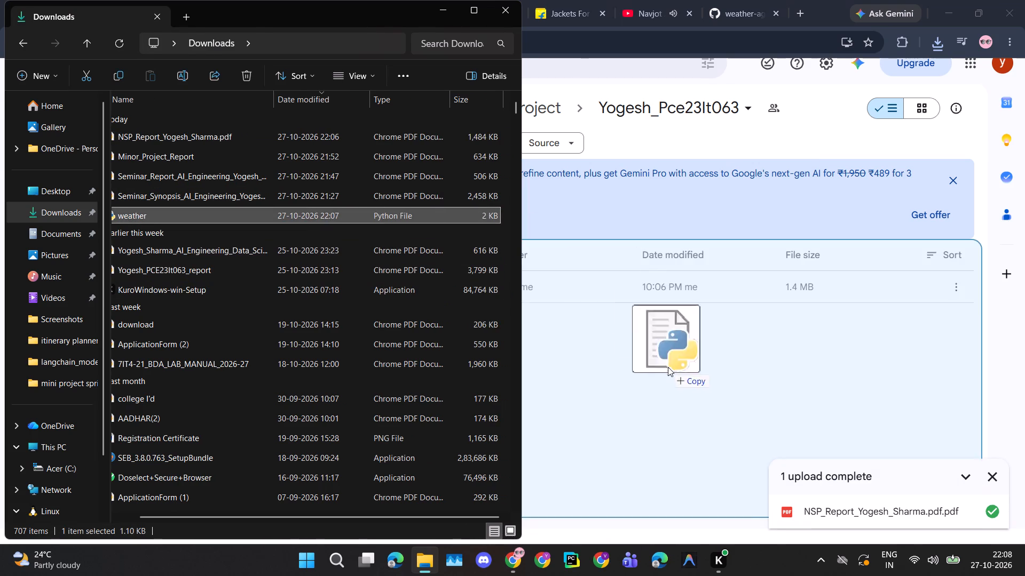
drag(668, 367, 668, 368)
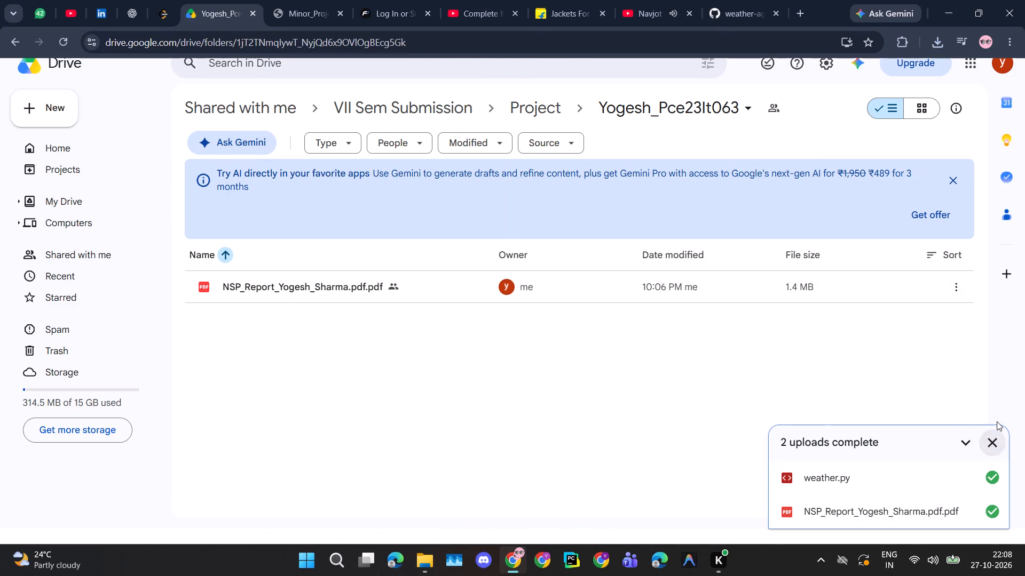
click(994, 433)
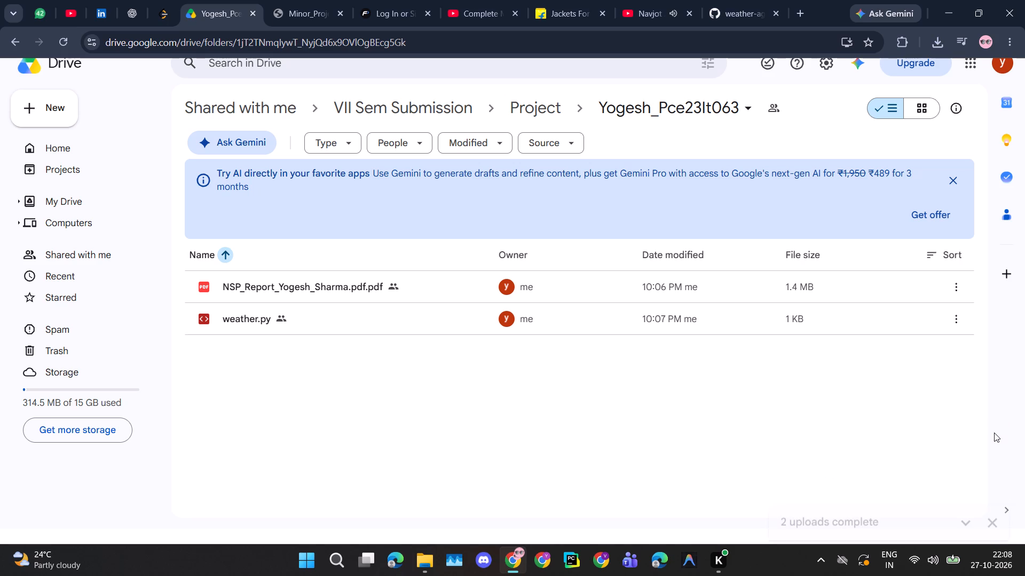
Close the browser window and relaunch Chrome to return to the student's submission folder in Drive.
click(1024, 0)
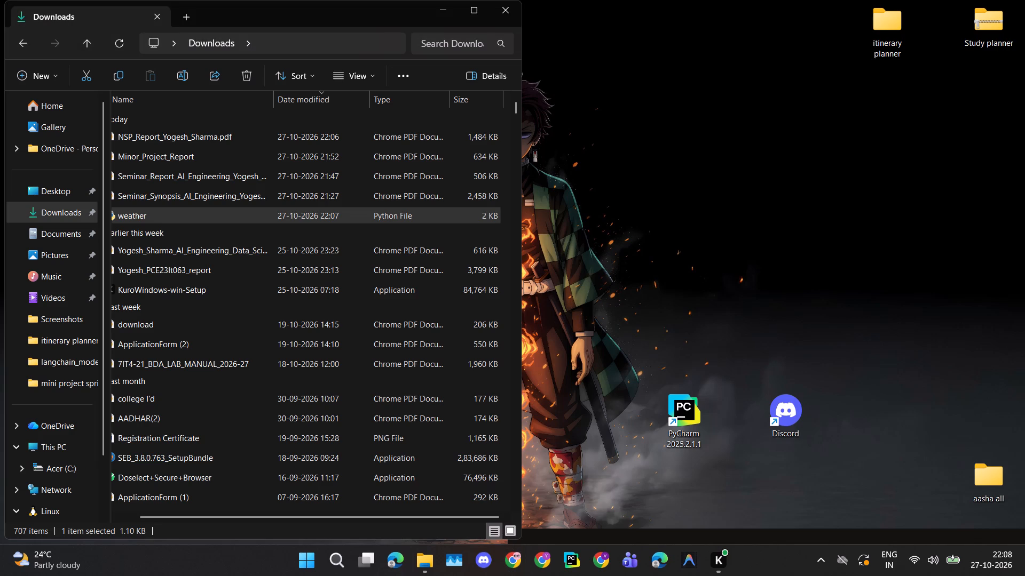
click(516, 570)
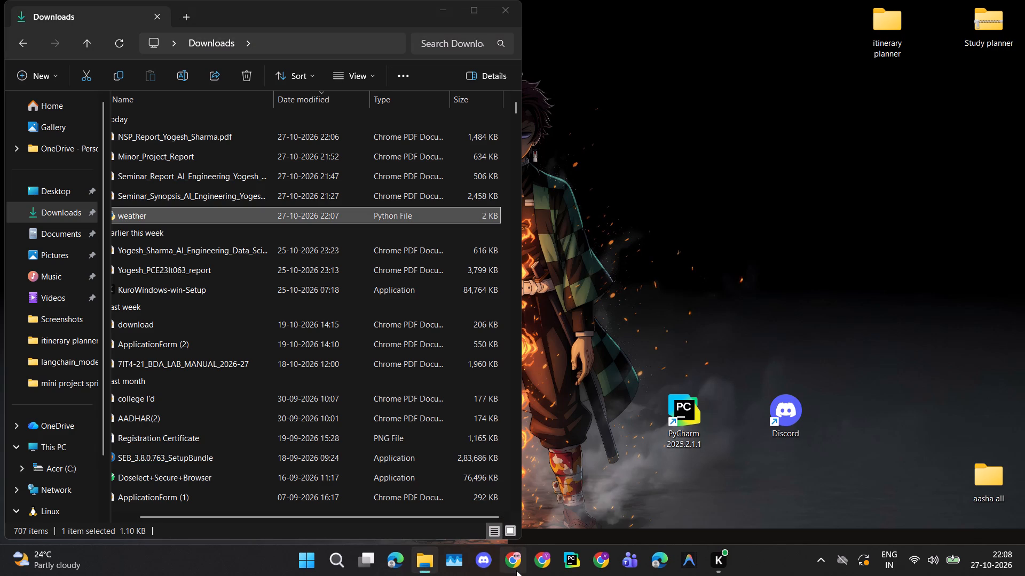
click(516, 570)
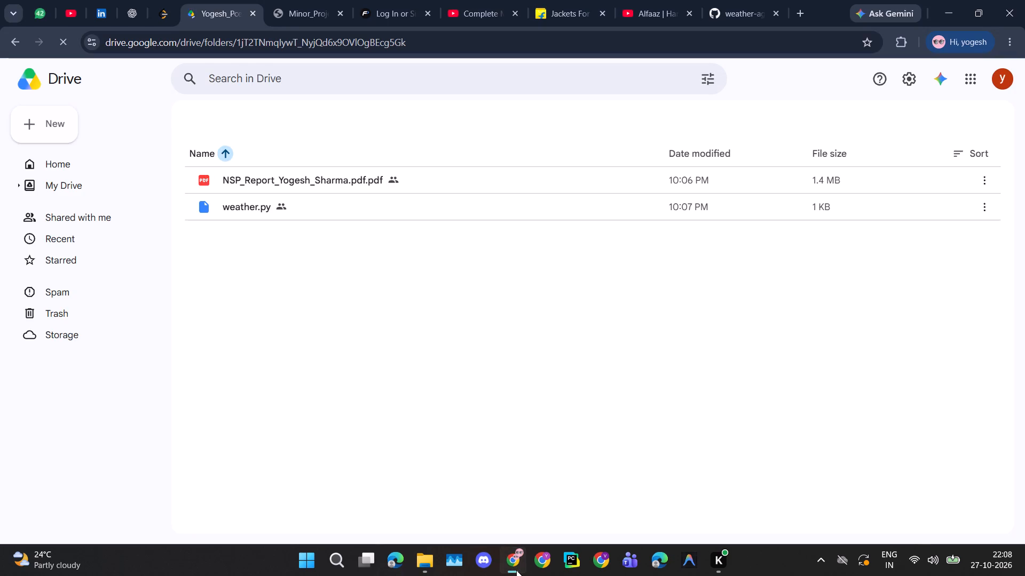
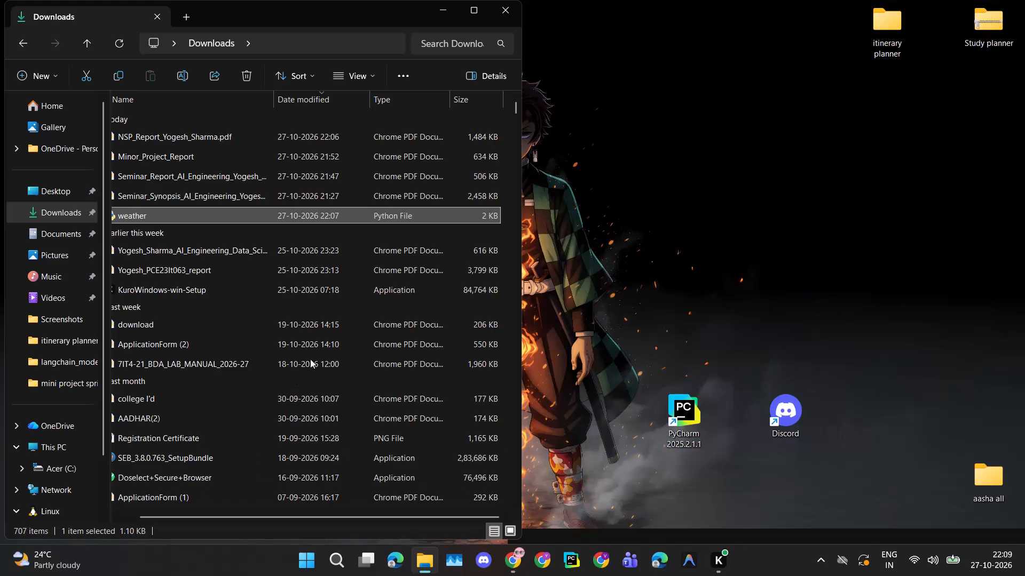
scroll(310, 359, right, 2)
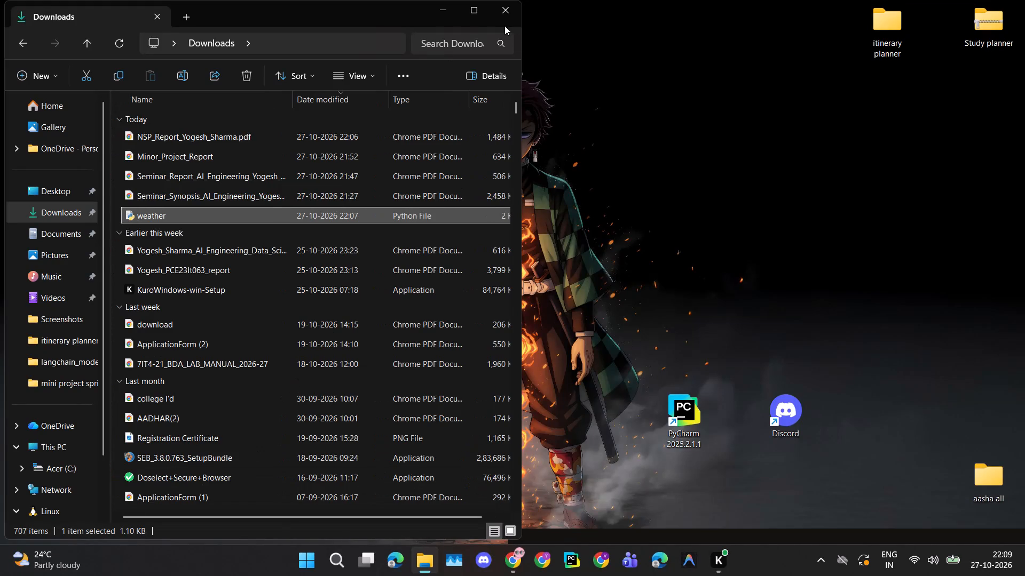